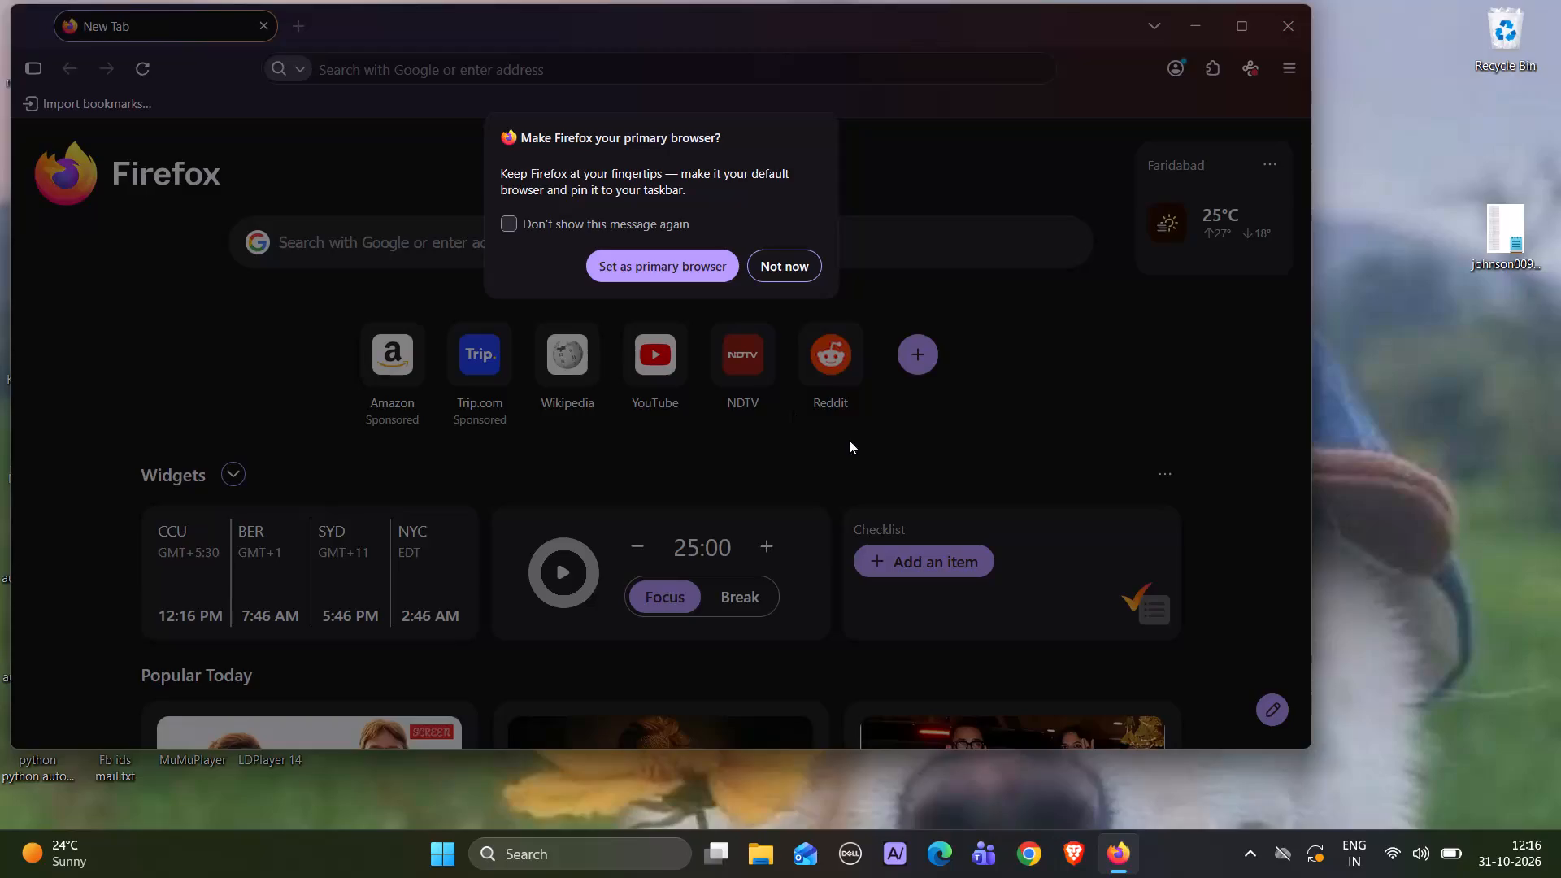
Decline making Firefox the primary browser and close the Firefox window.
click(794, 272)
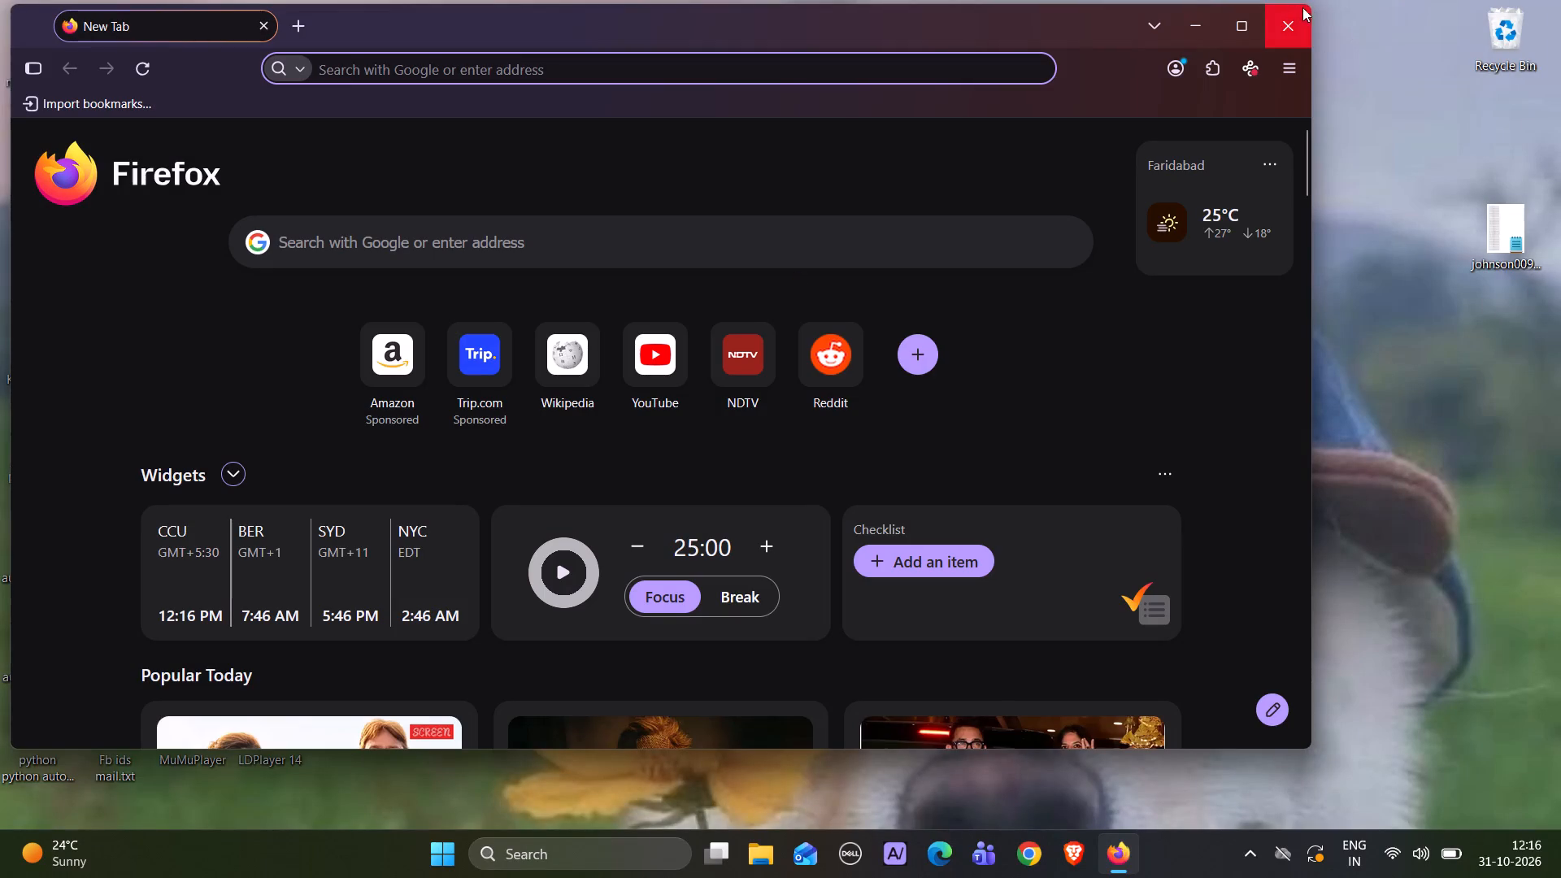
click(1289, 12)
Refresh the desktop and launch Kuro from its desktop shortcut.
right_click(576, 360)
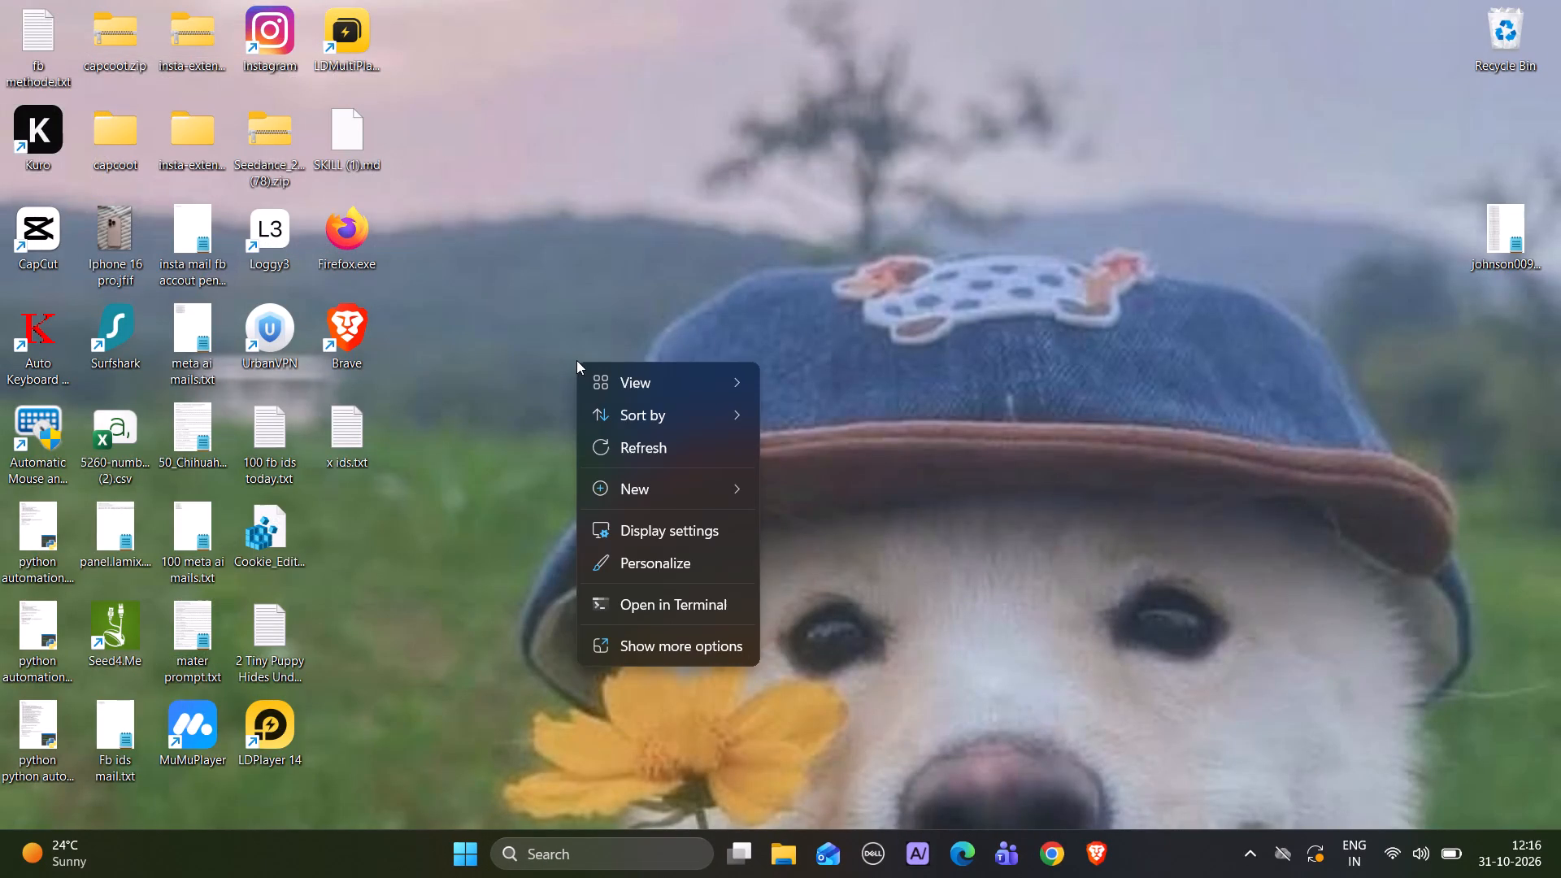
click(641, 444)
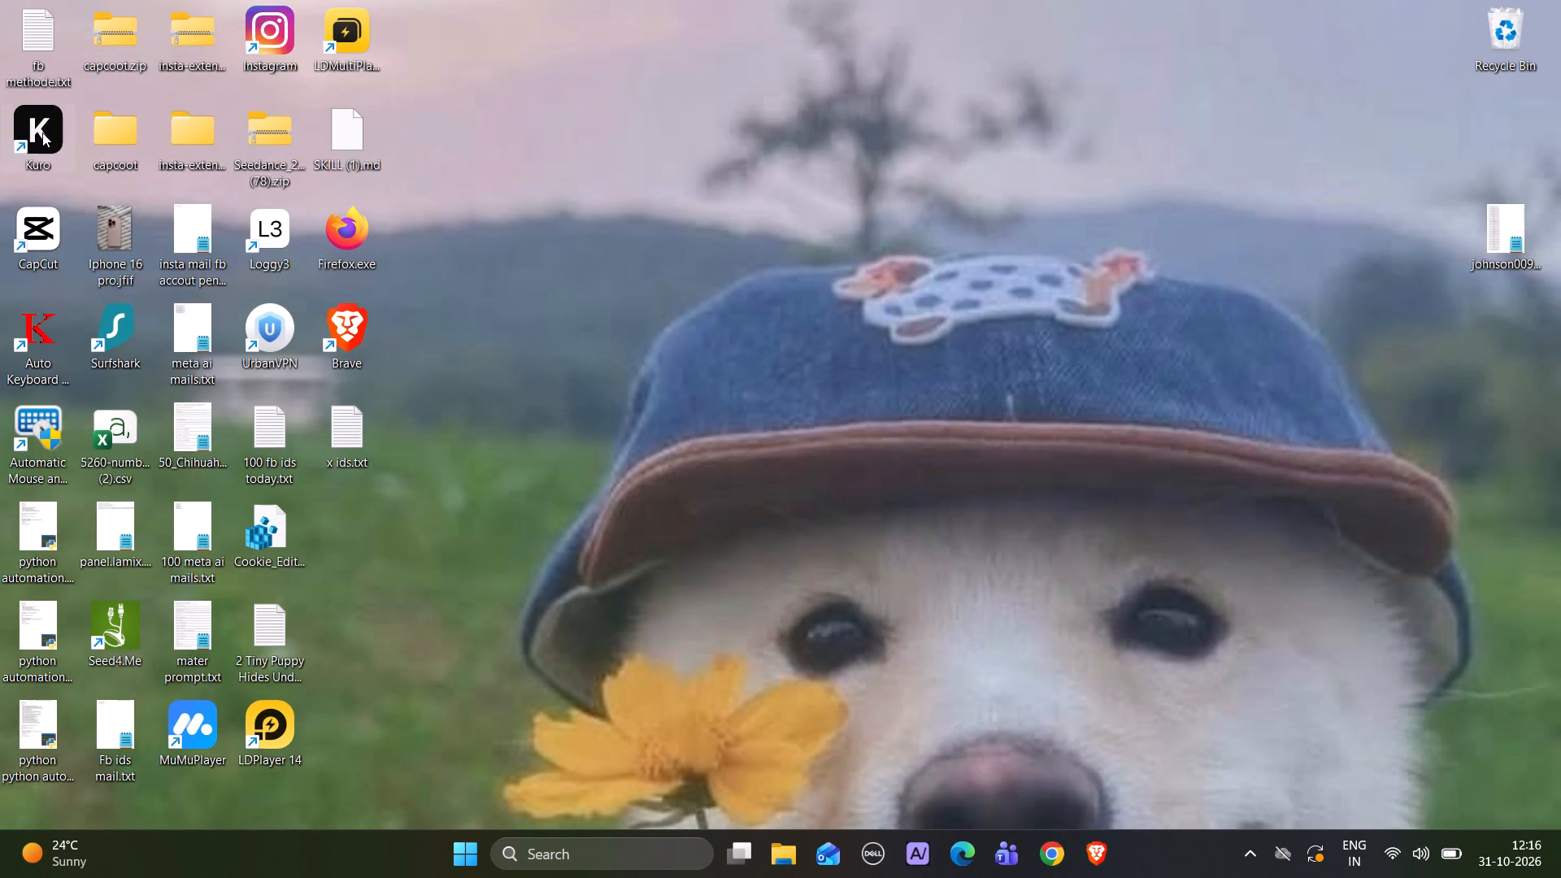
double_click(42, 133)
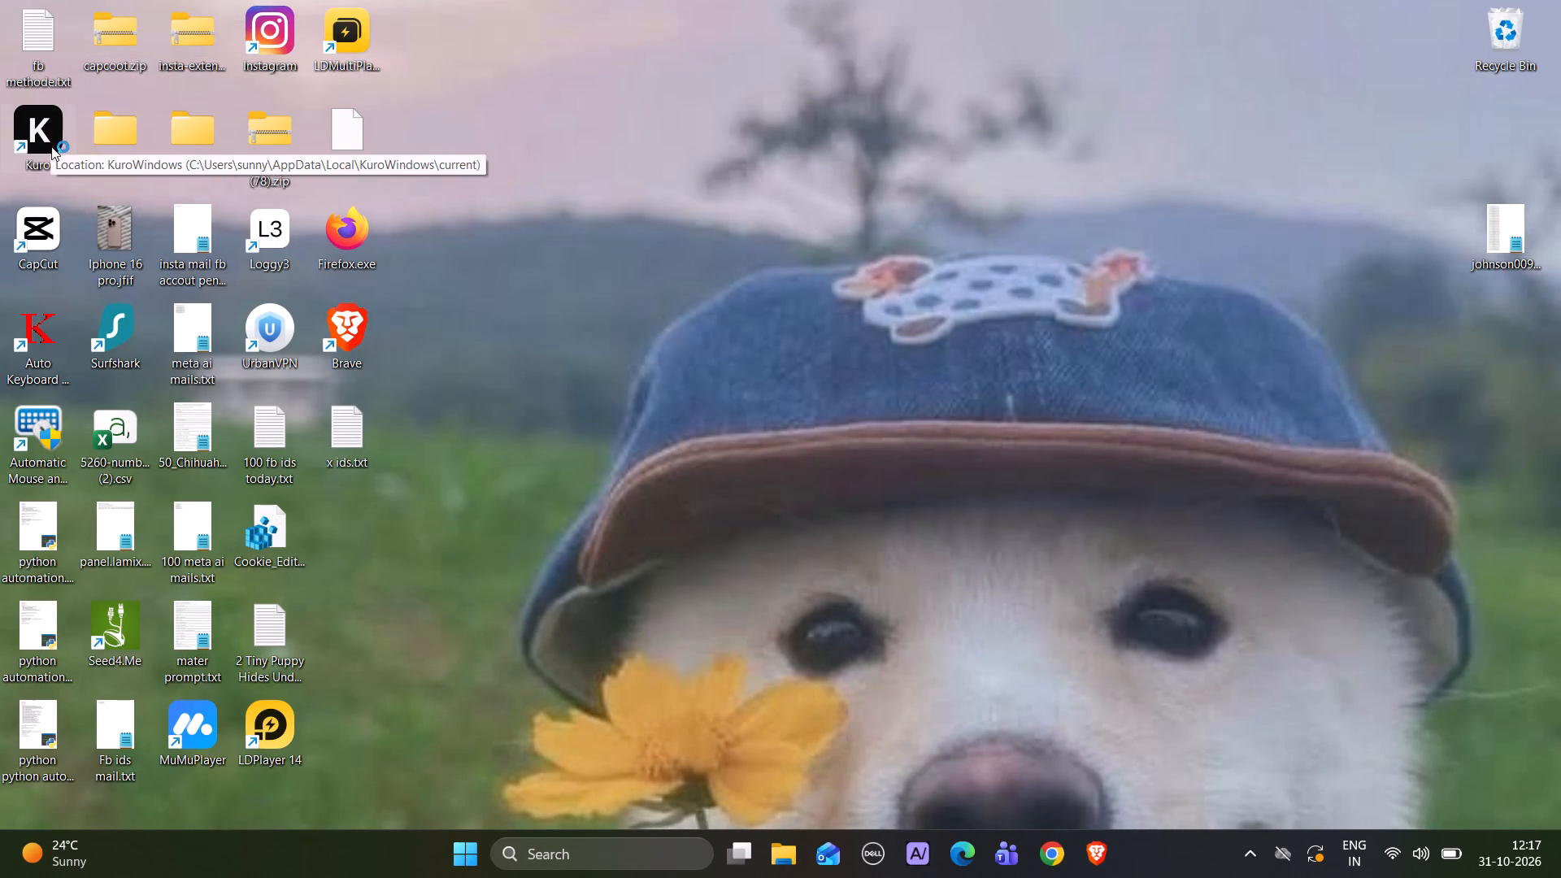
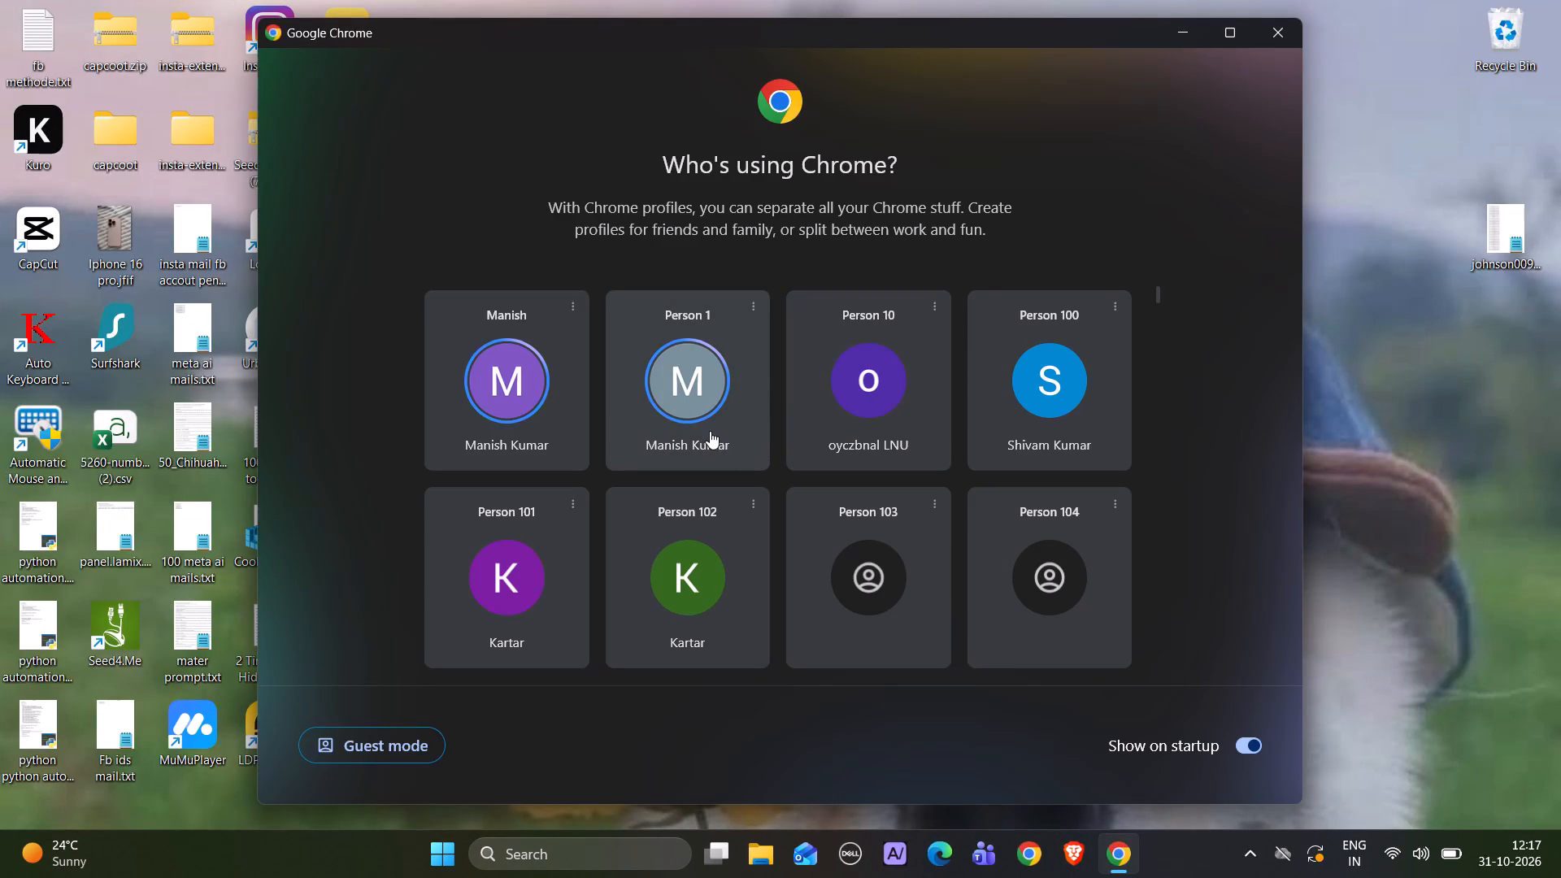
Open the Person 100 Chrome profile, search Google for "yt" and open the YouTube site.
click(1067, 429)
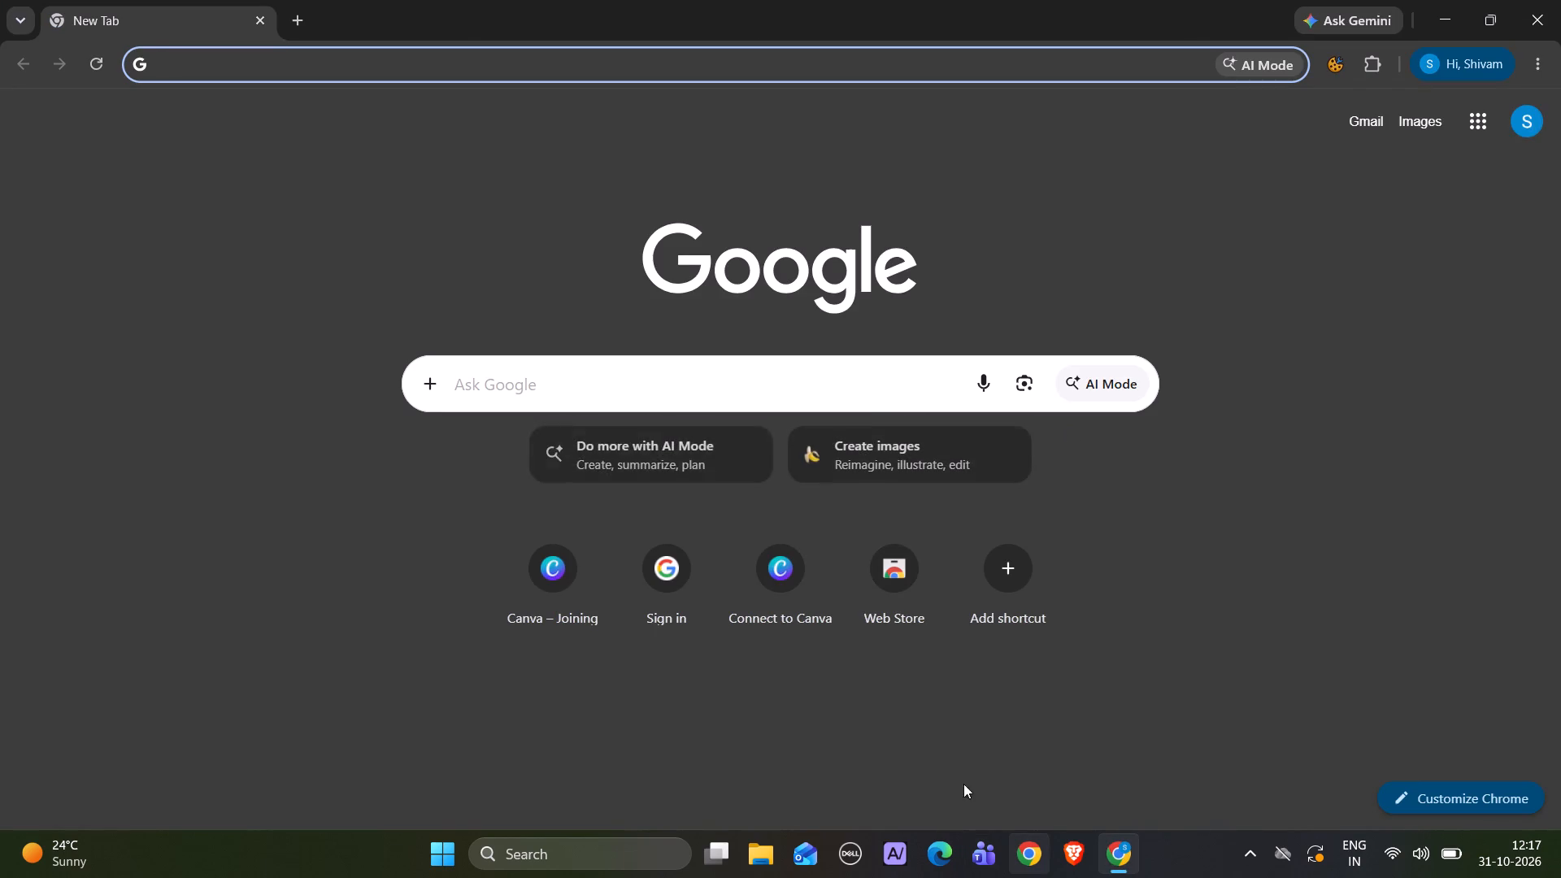
click(628, 390)
click(542, 446)
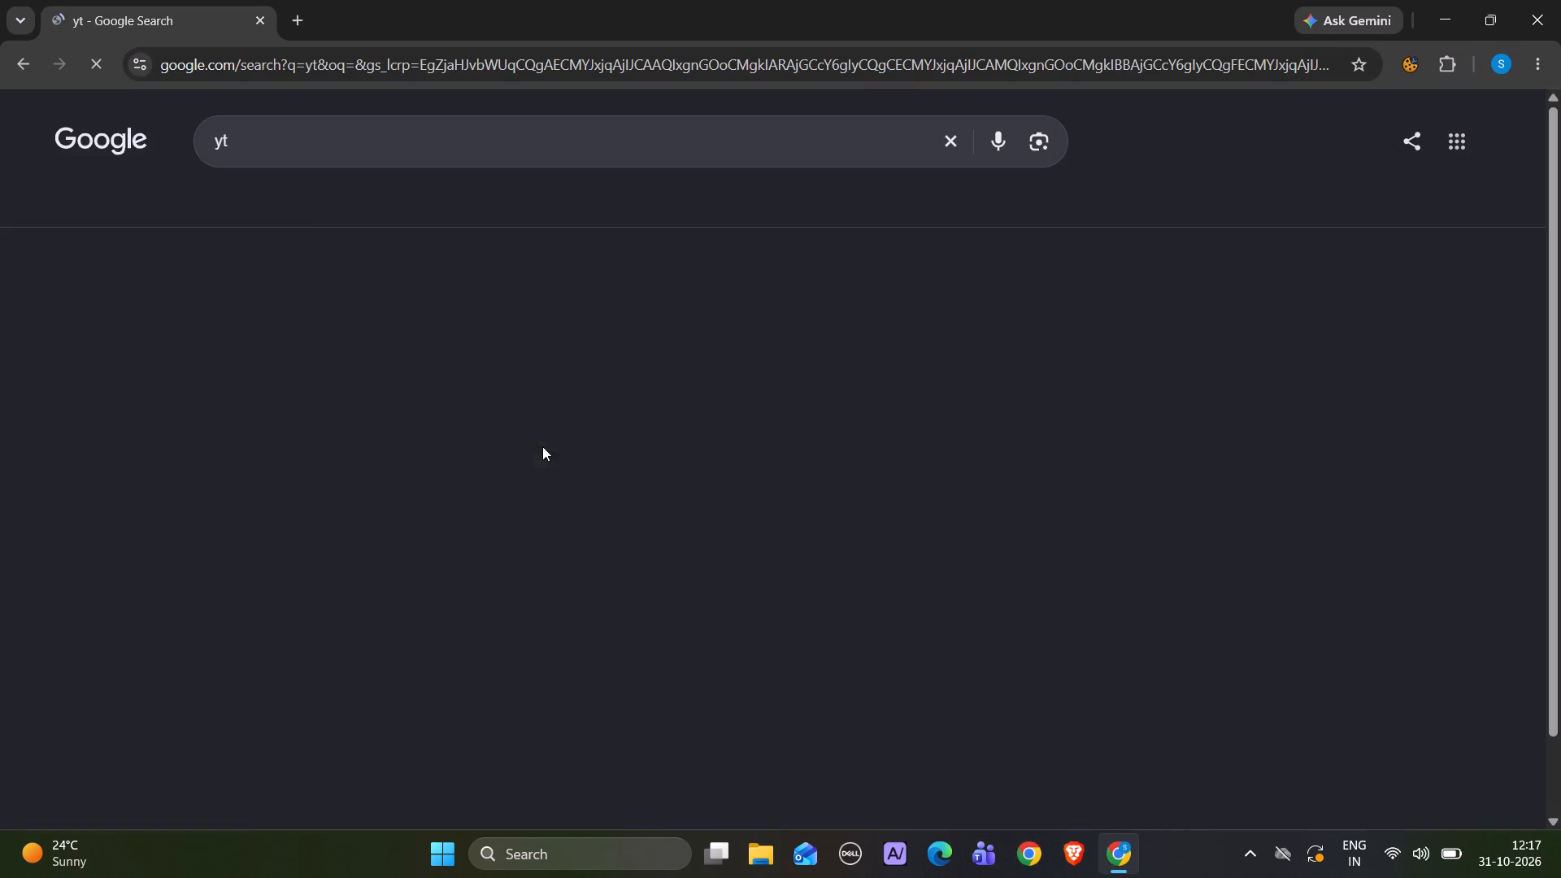
click(263, 309)
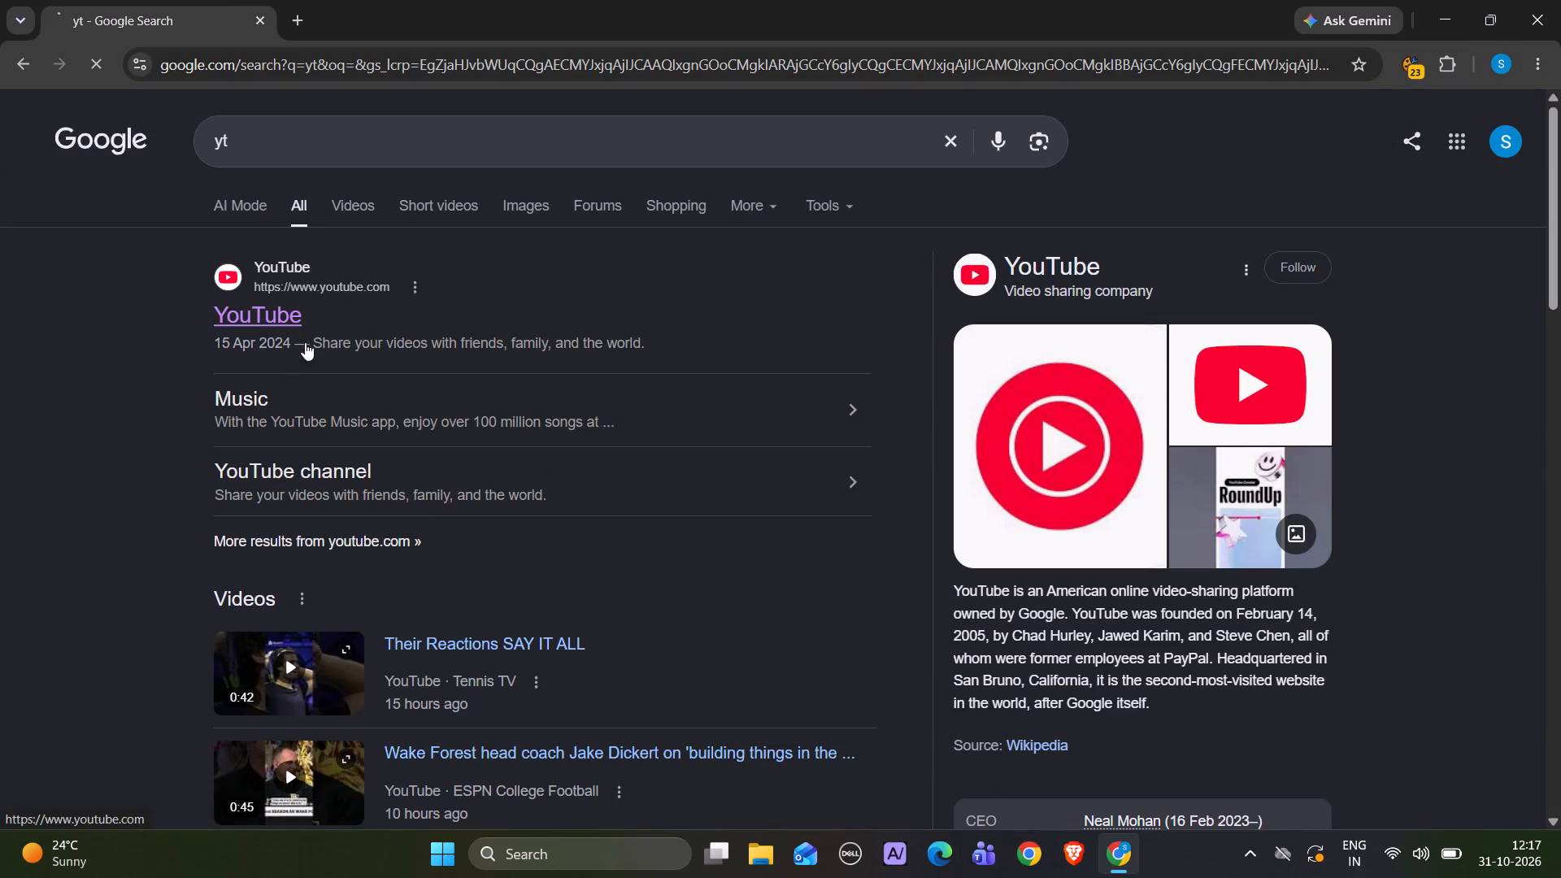
click(1030, 869)
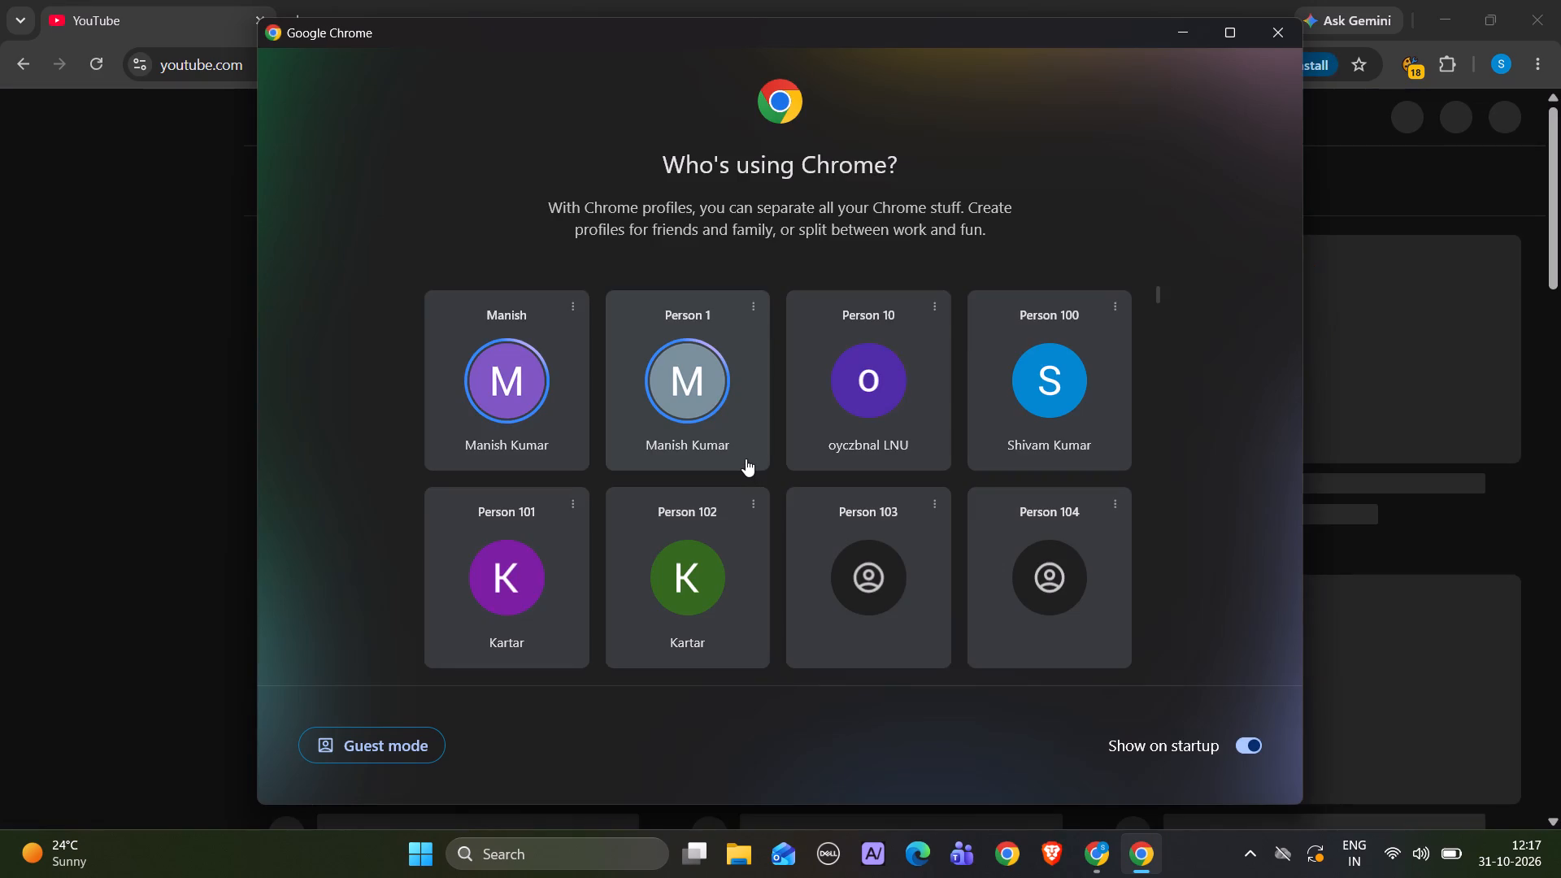
click(690, 435)
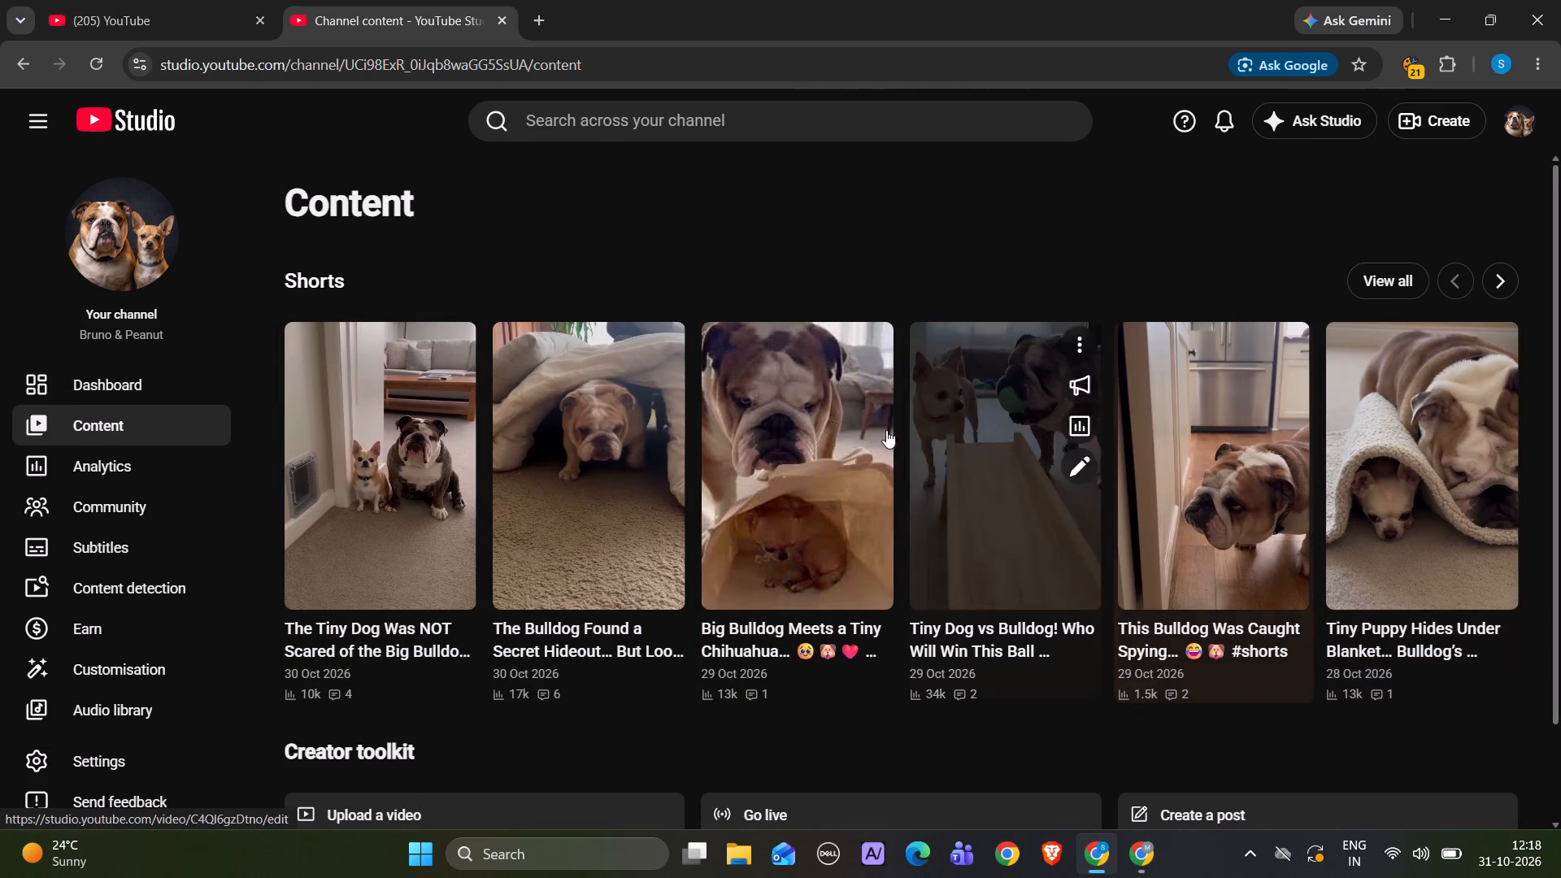
scroll(981, 532, down, 1)
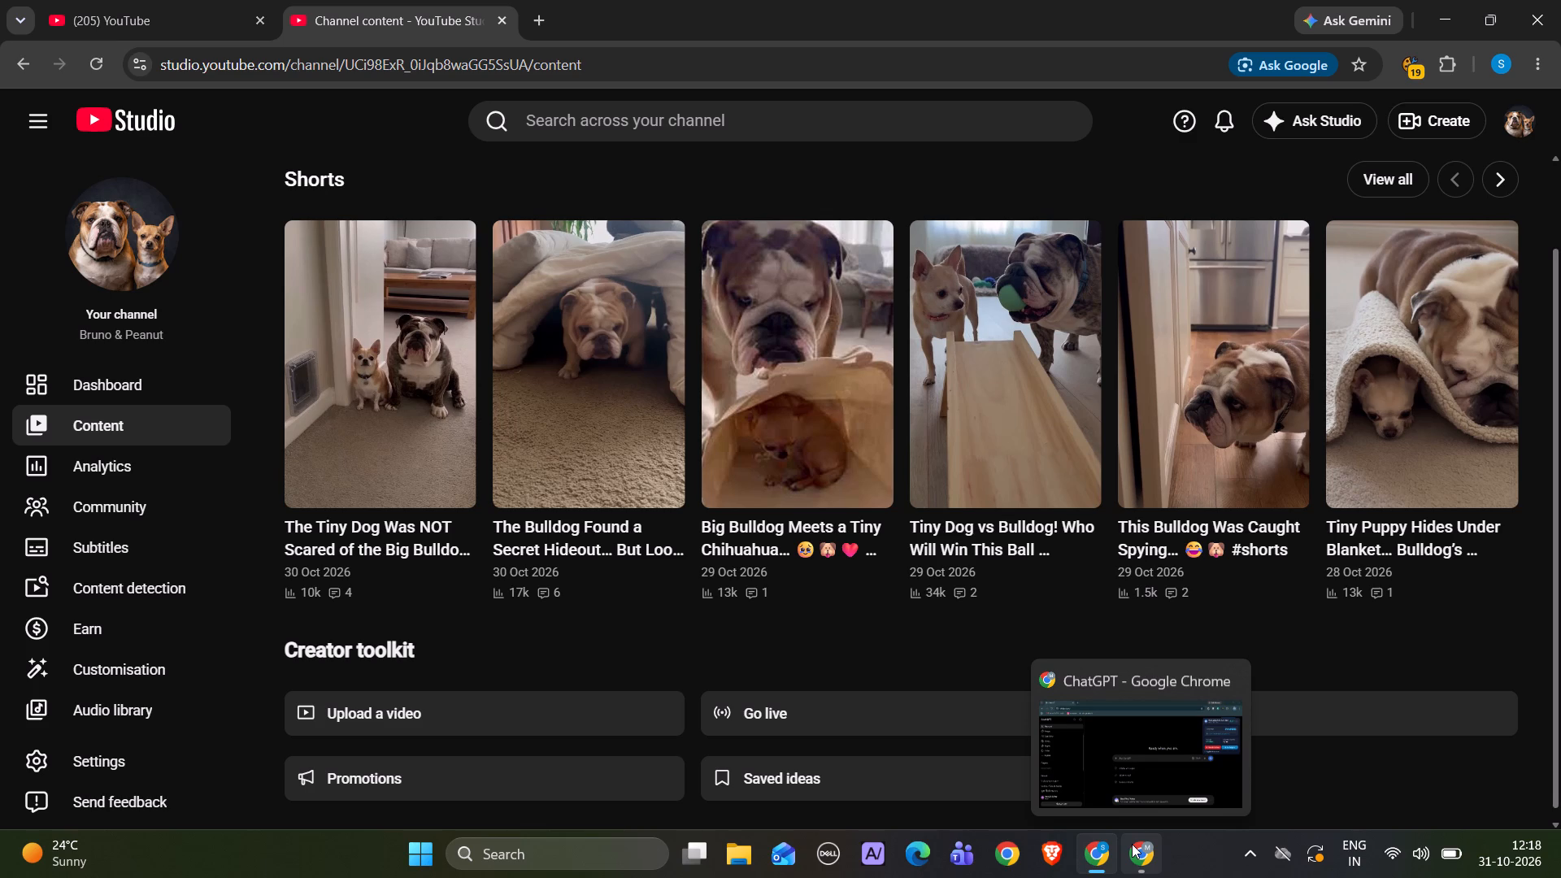
Return to ChatGPT's file upload dialog and open the dola folder inside Downloads.
click(1132, 844)
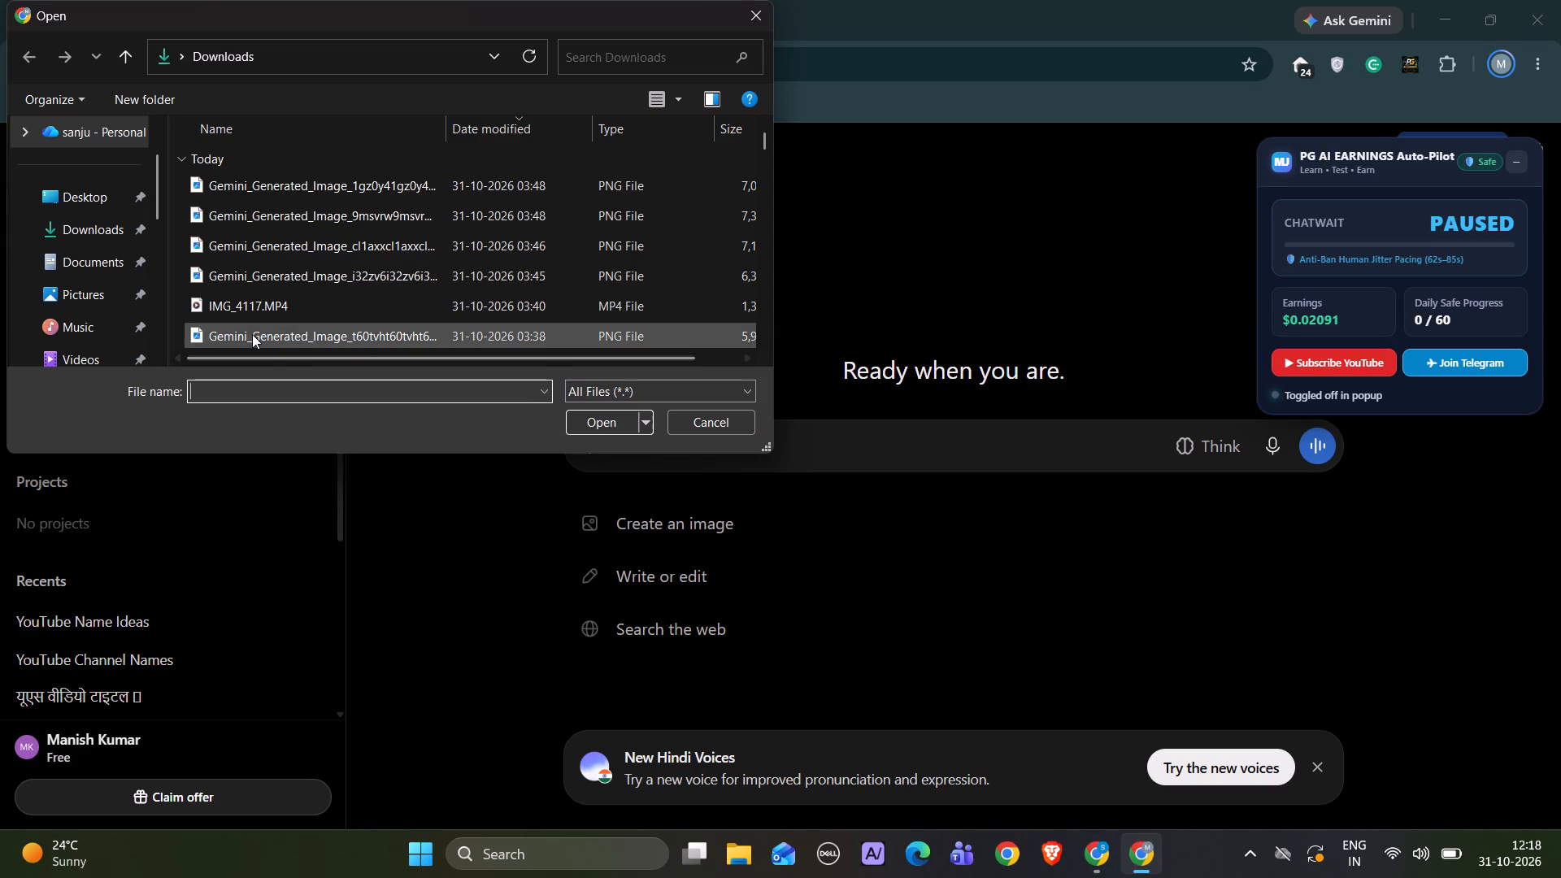
click(97, 230)
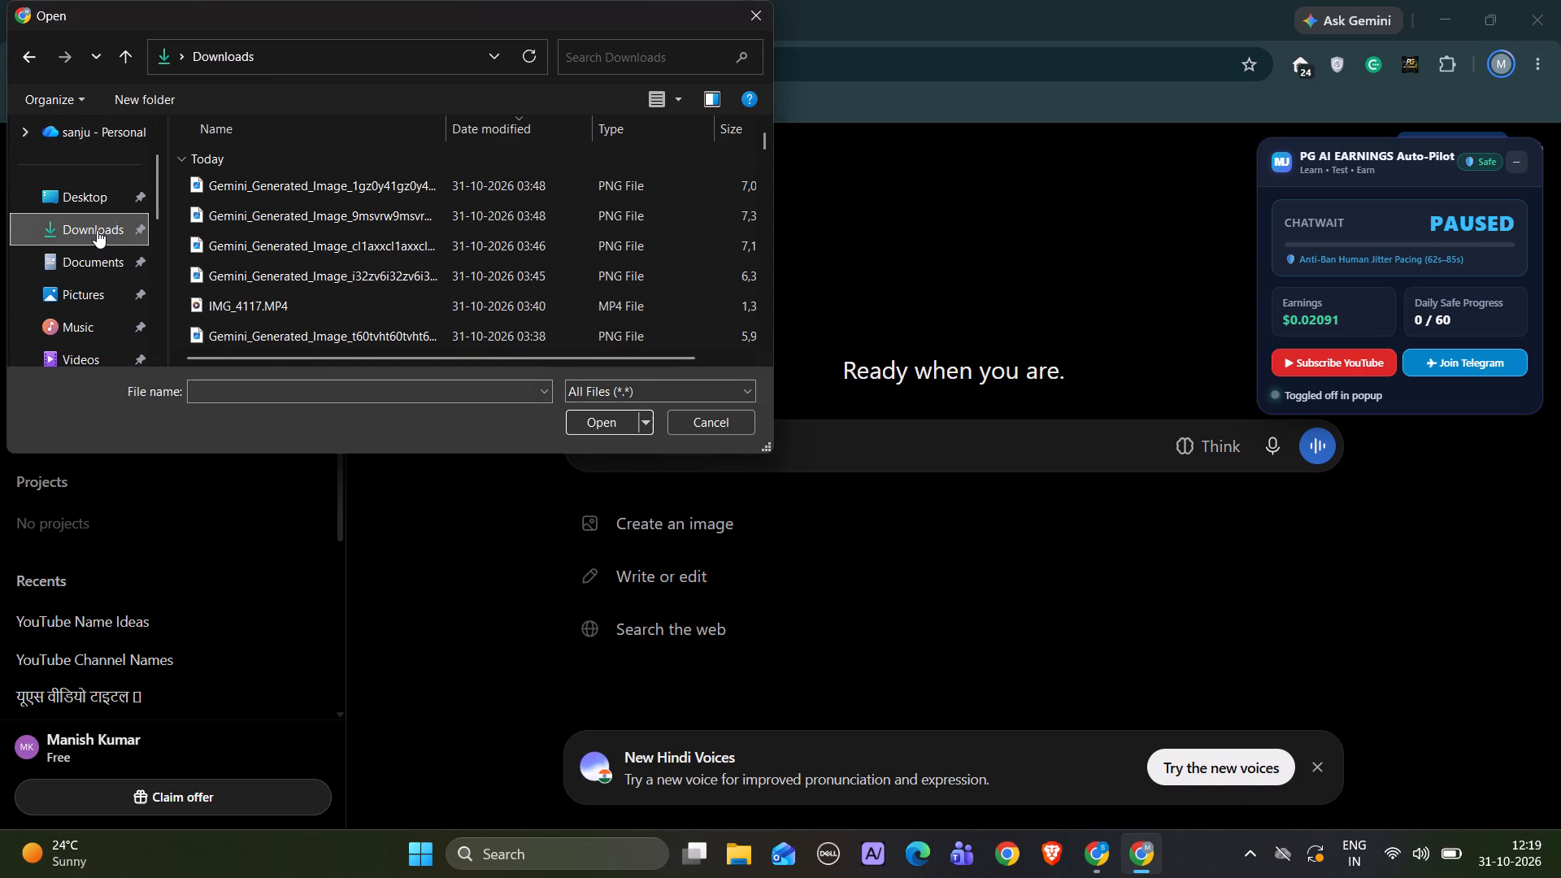
click(97, 230)
scroll(256, 241, down, 1)
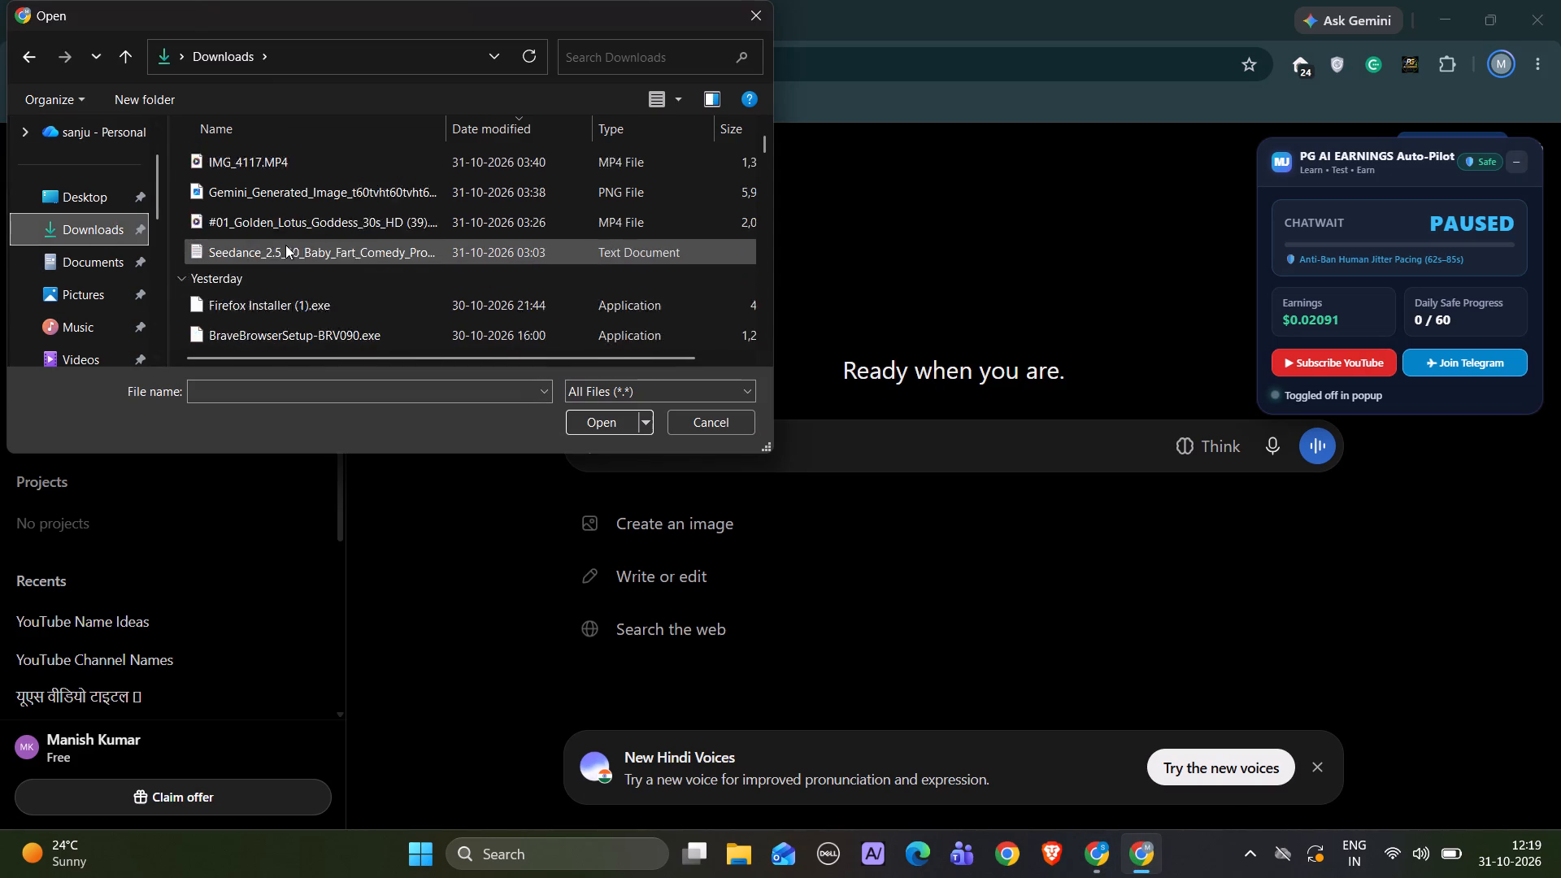
scroll(285, 245, down, 2)
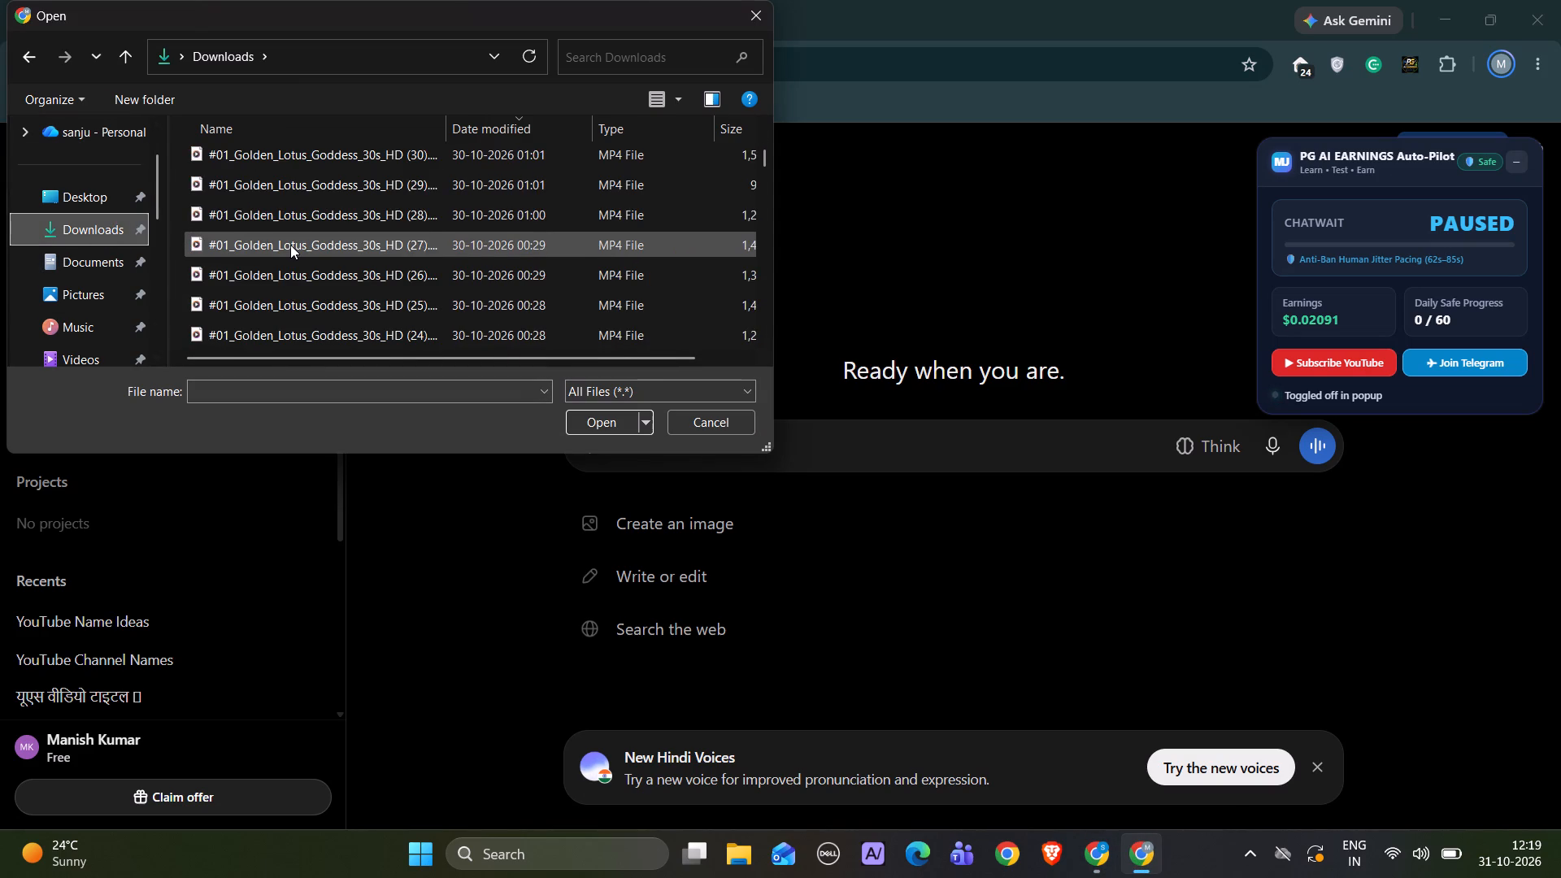
scroll(290, 245, down, 2)
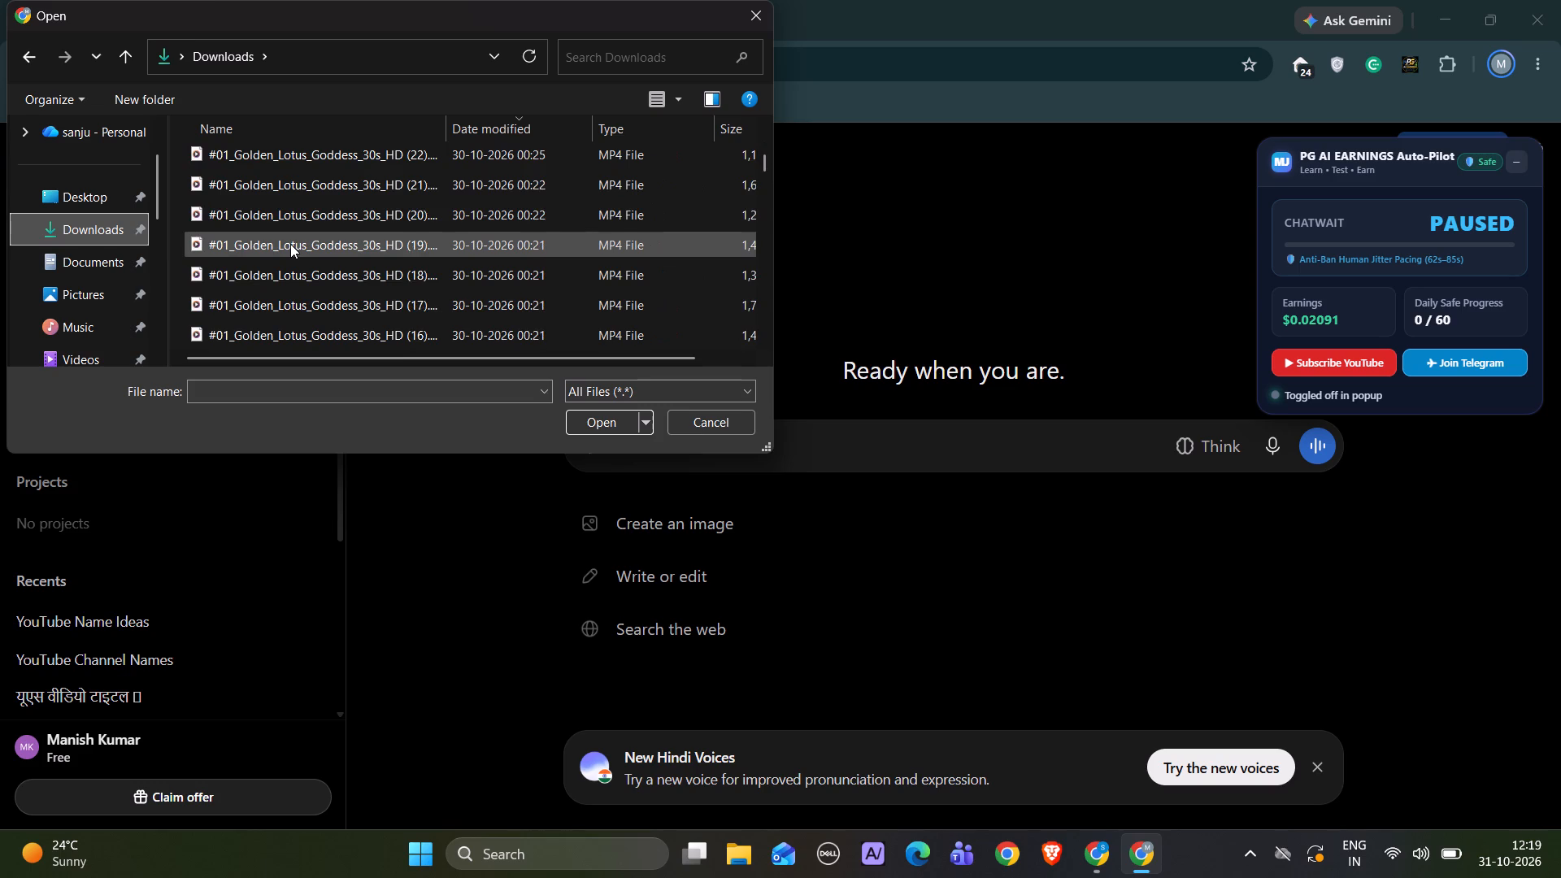
scroll(290, 244, down, 1)
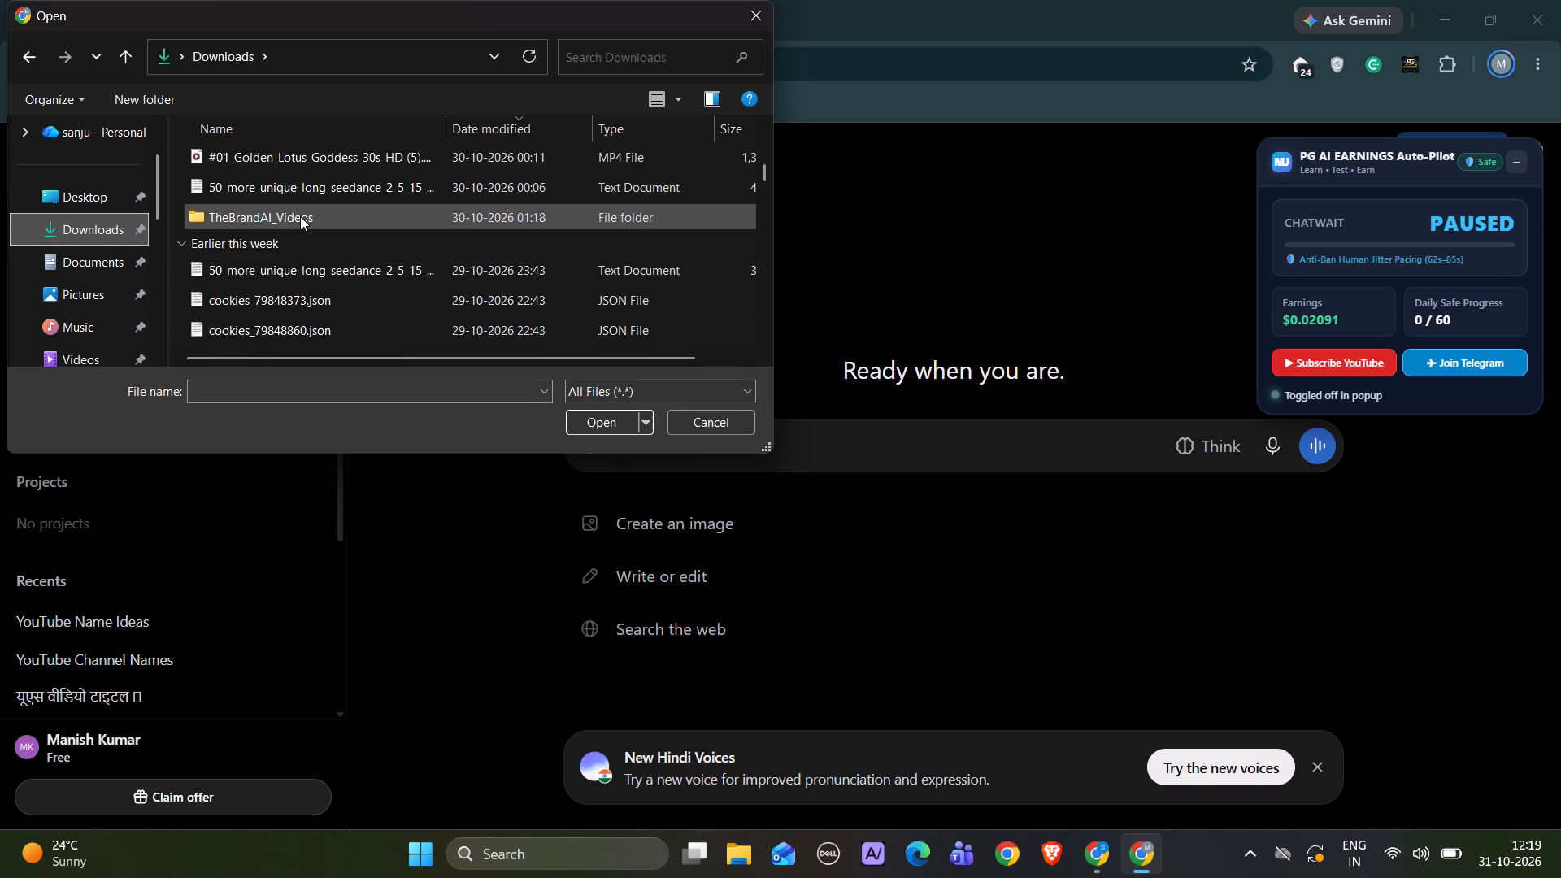
click(300, 216)
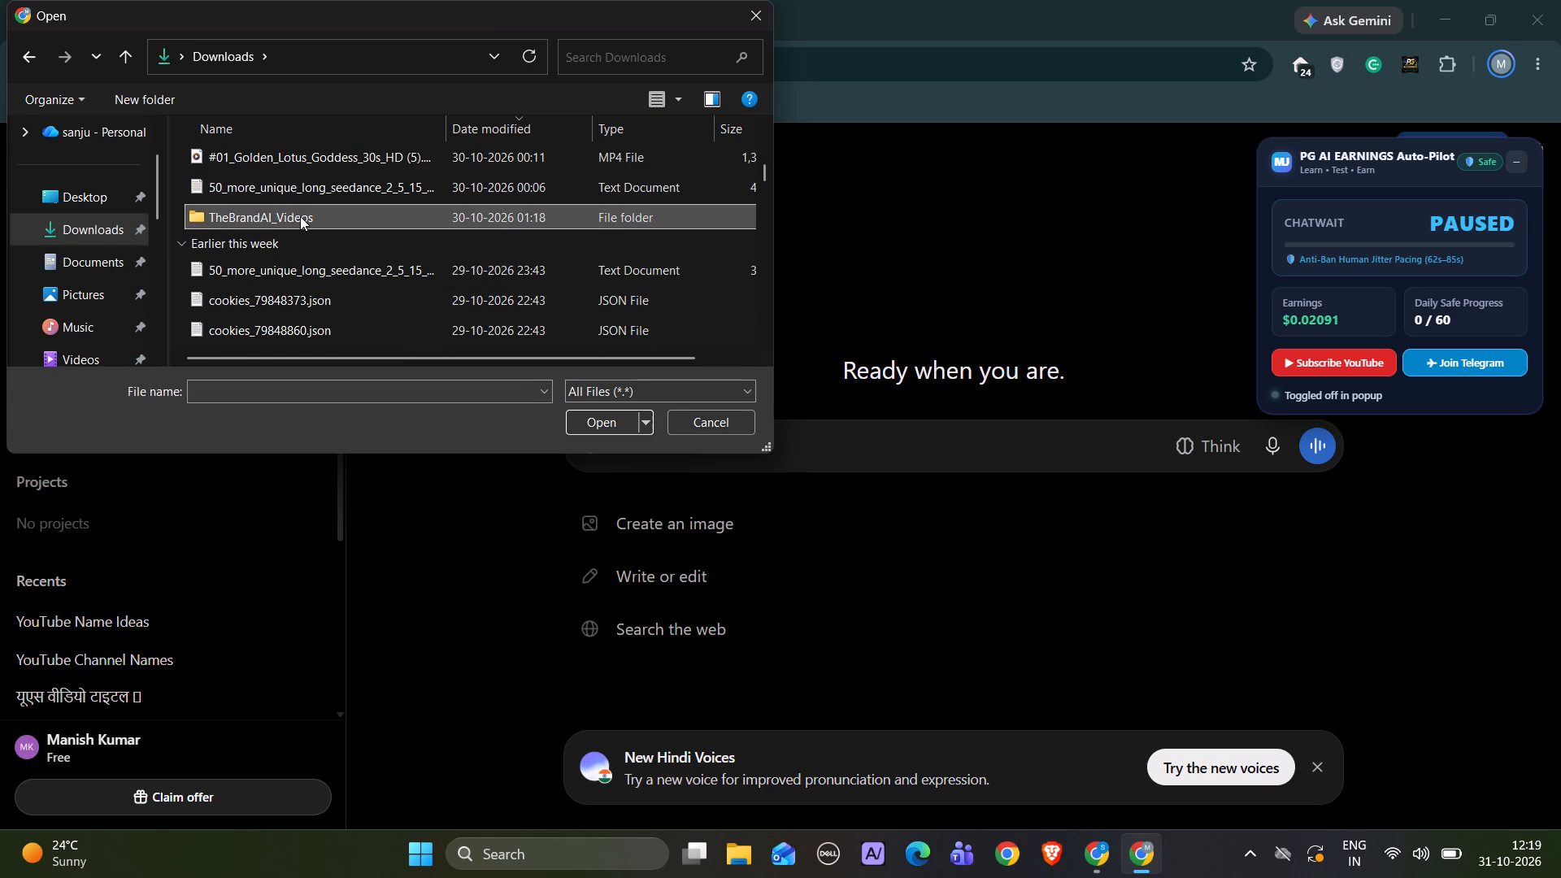
scroll(338, 296, down, 2)
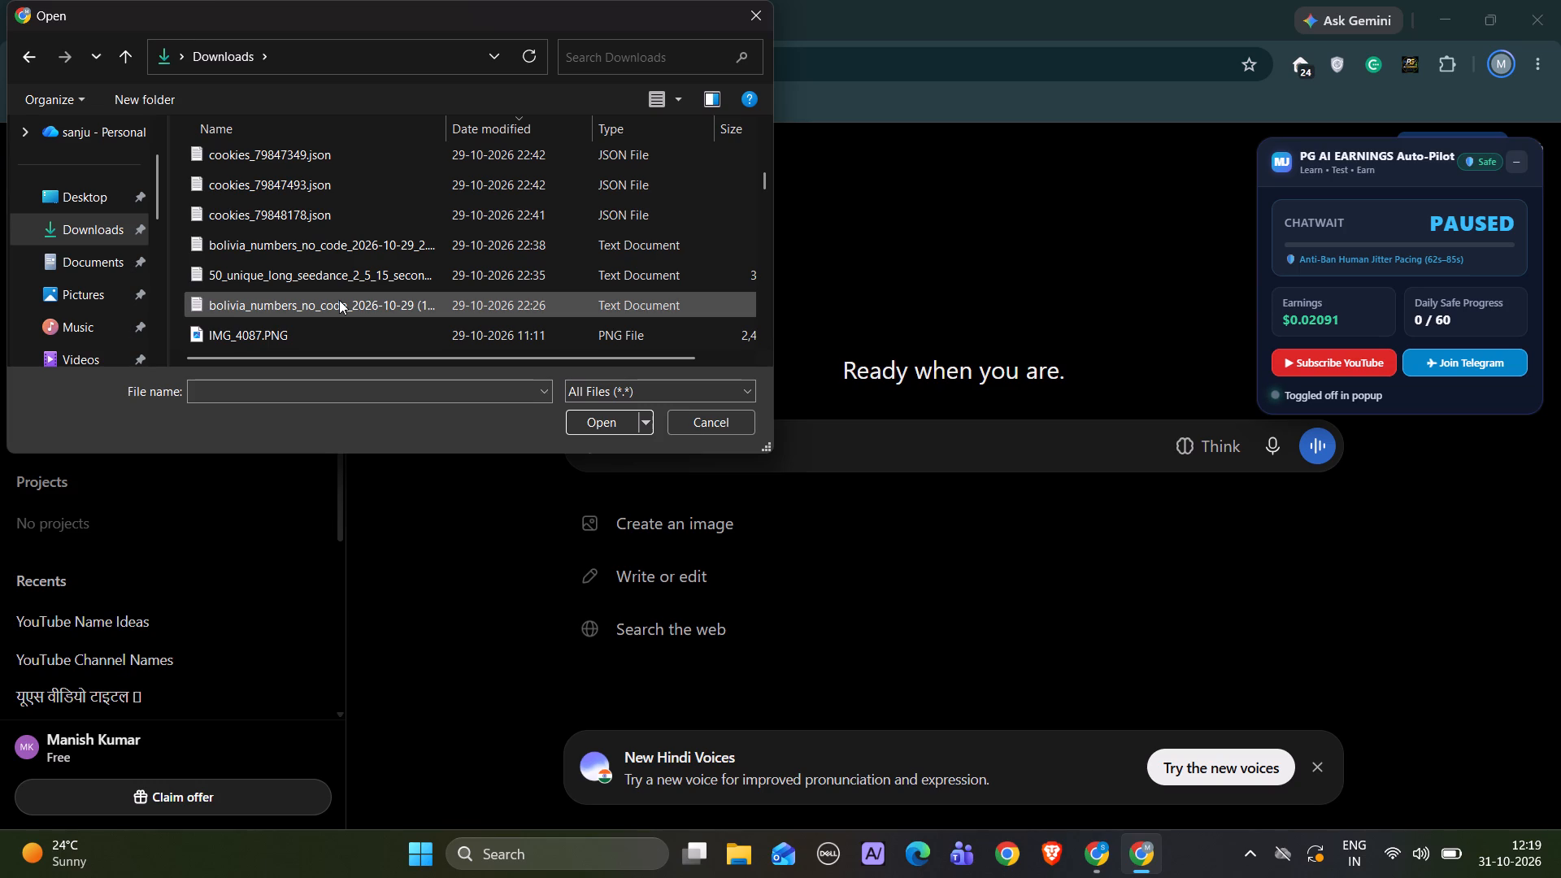
scroll(340, 301, down, 2)
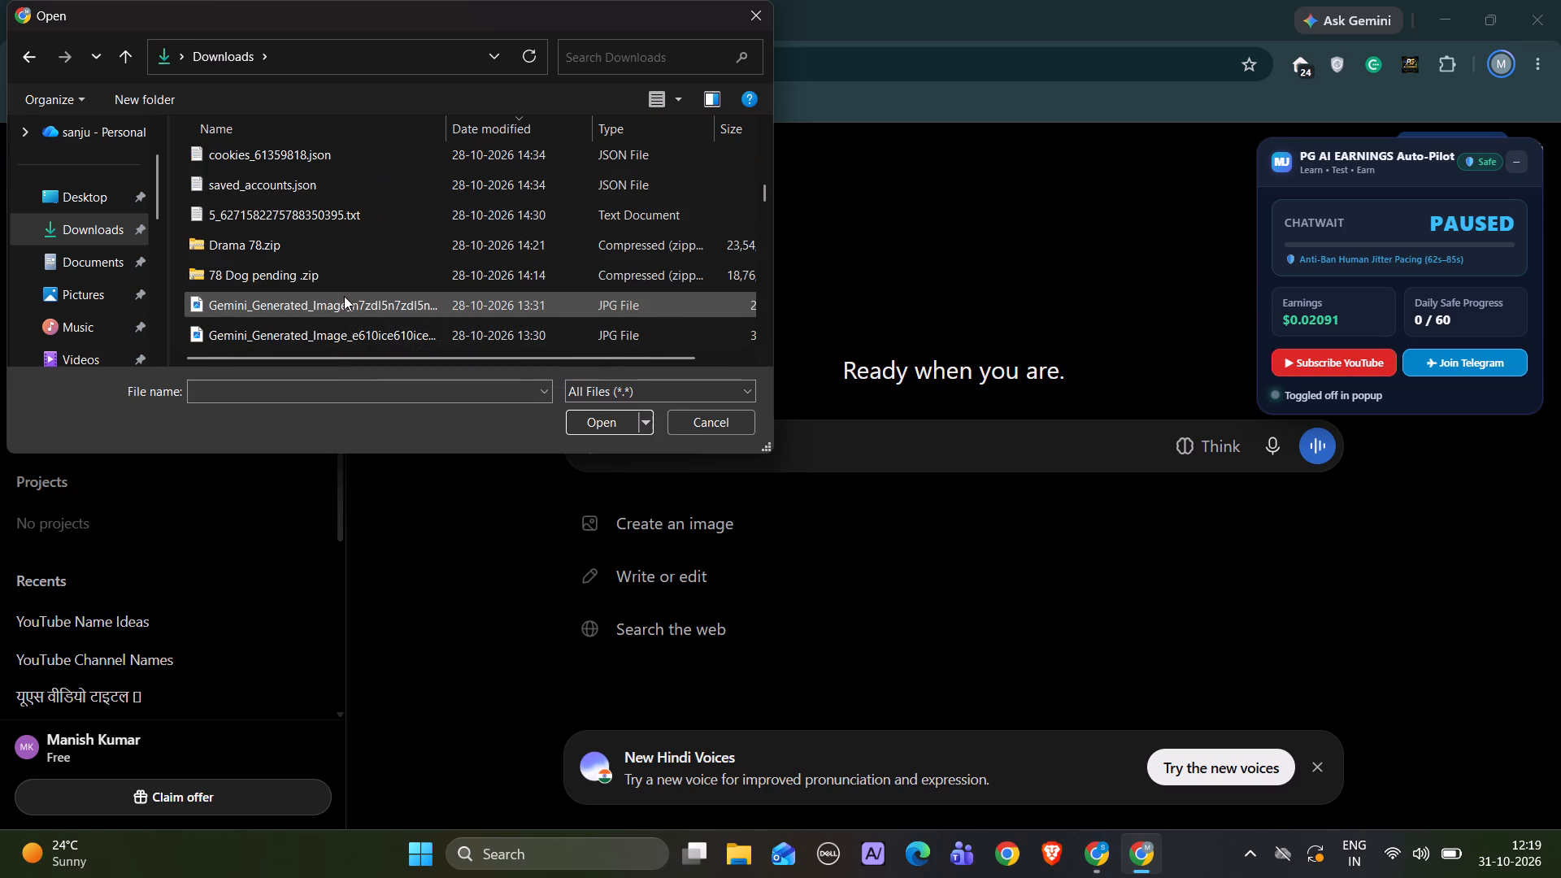
scroll(344, 296, down, 2)
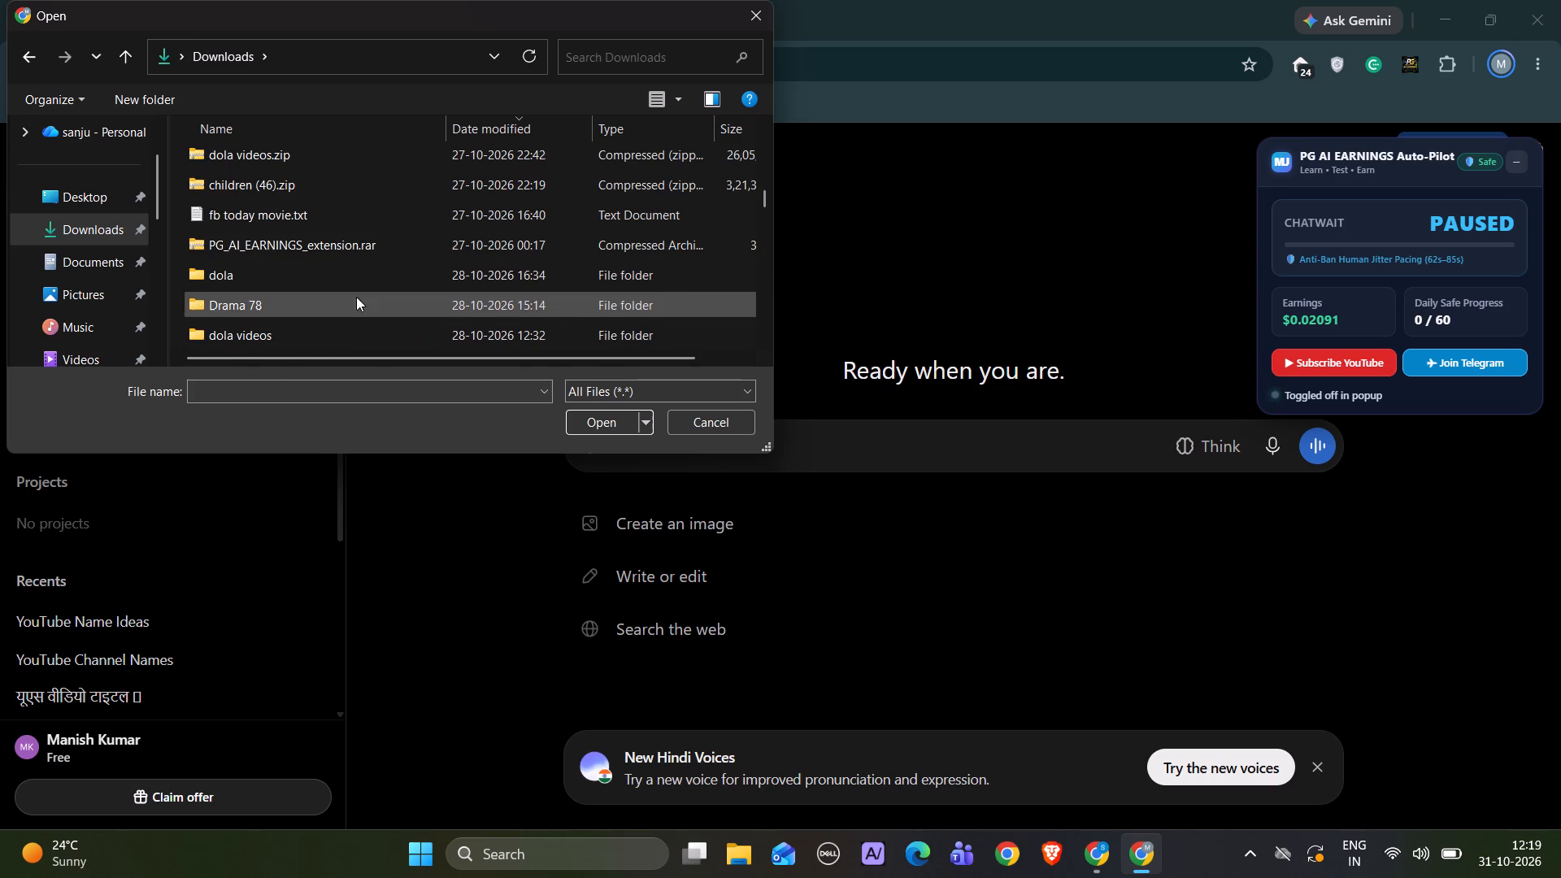
double_click(345, 280)
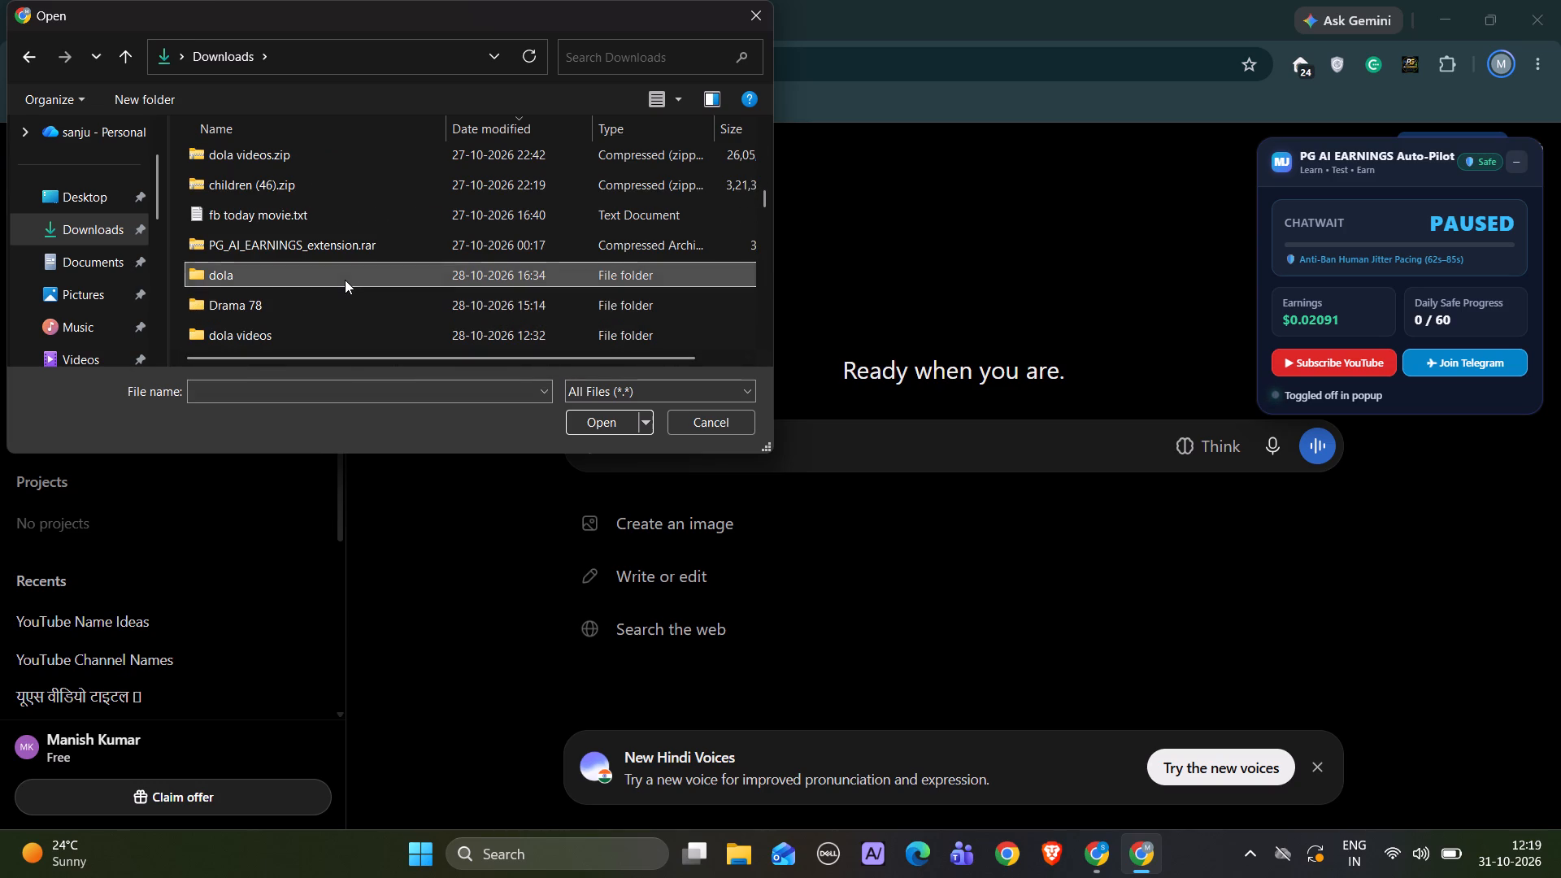
Select Video_30s (3).mp4 in the dola folder as the file for the ChatGPT chat.
scroll(337, 224, down, 1)
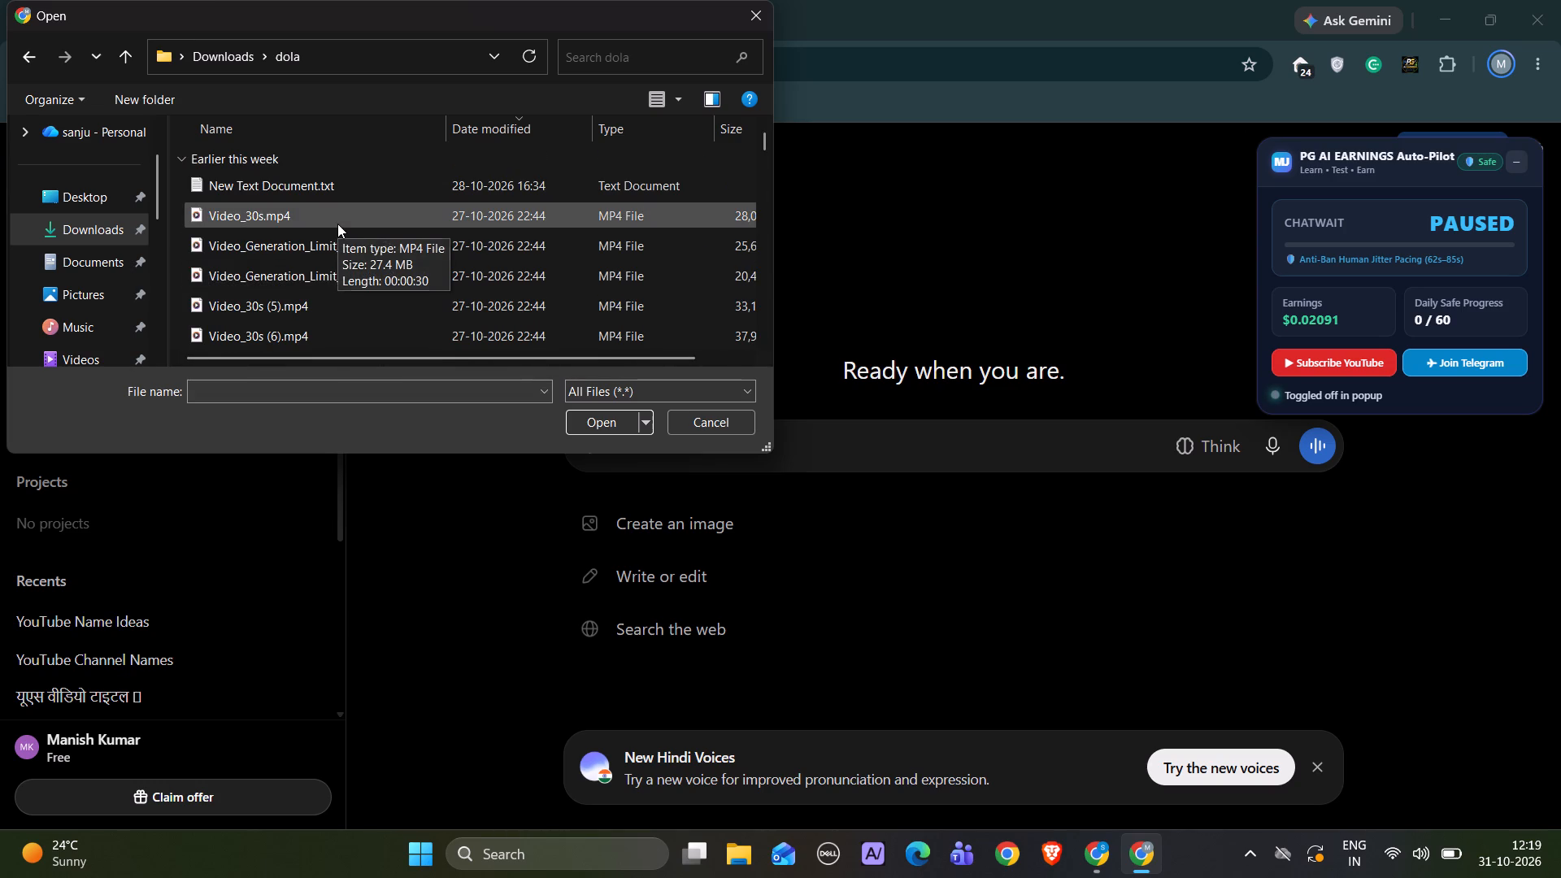
scroll(337, 224, down, 1)
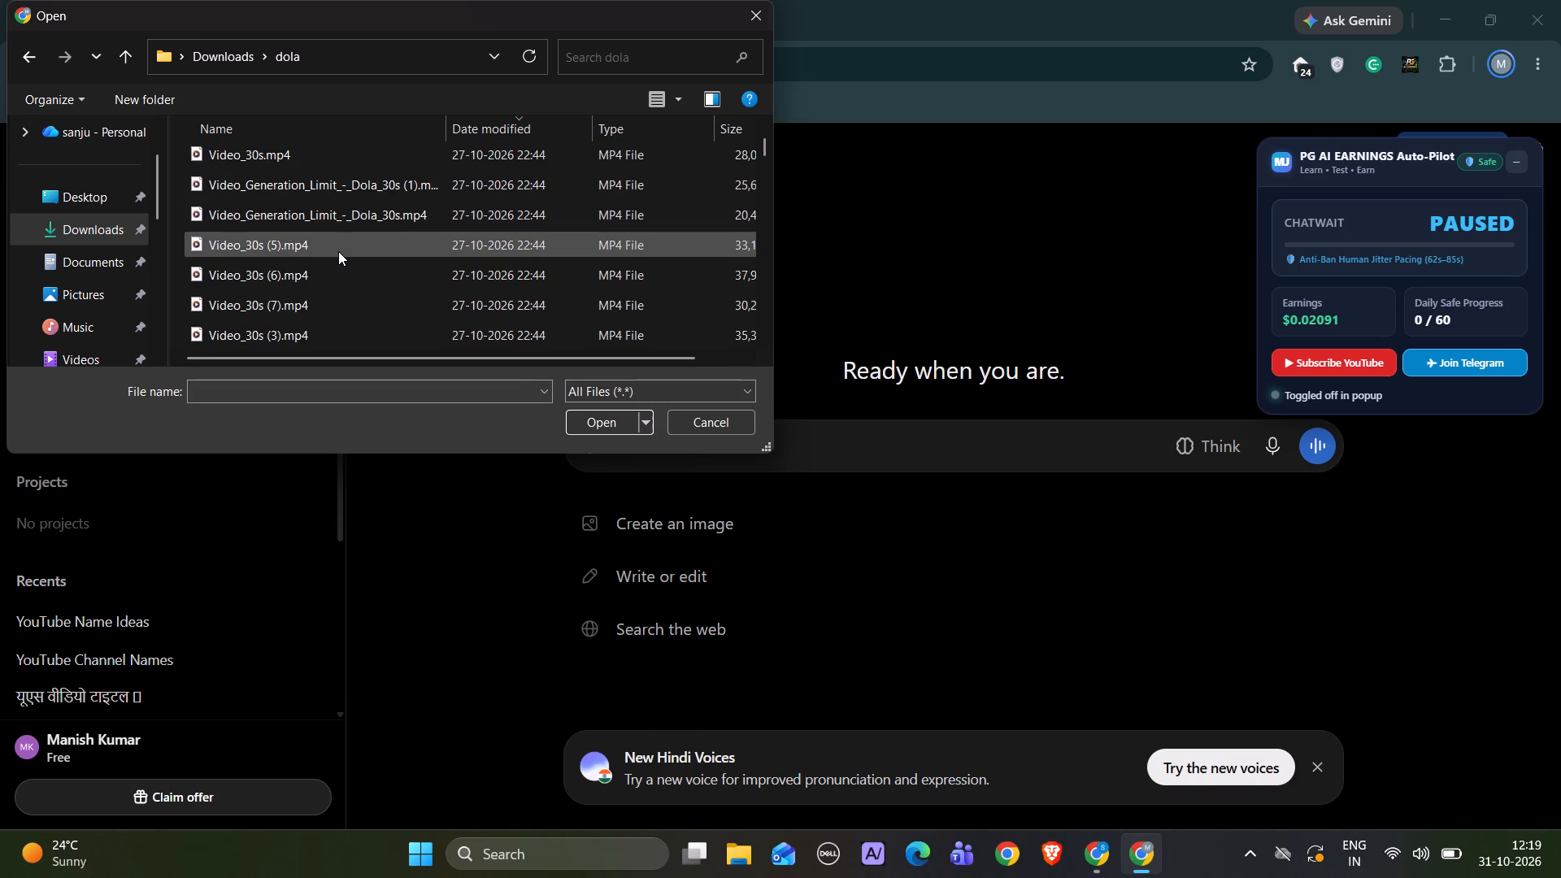
click(351, 337)
scroll(440, 268, down, 1)
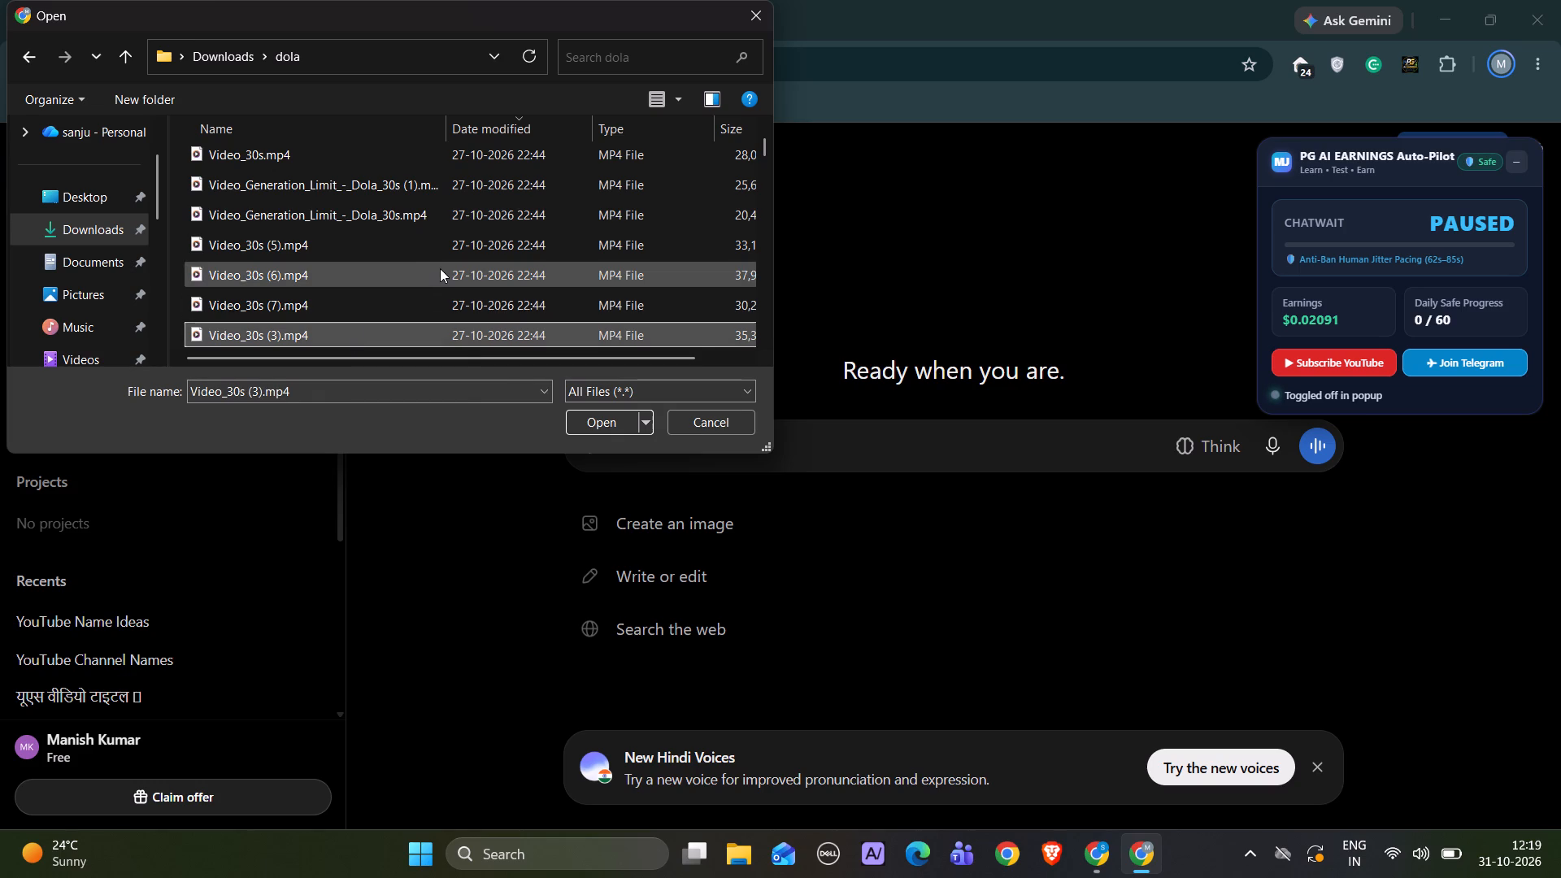
scroll(440, 268, down, 1)
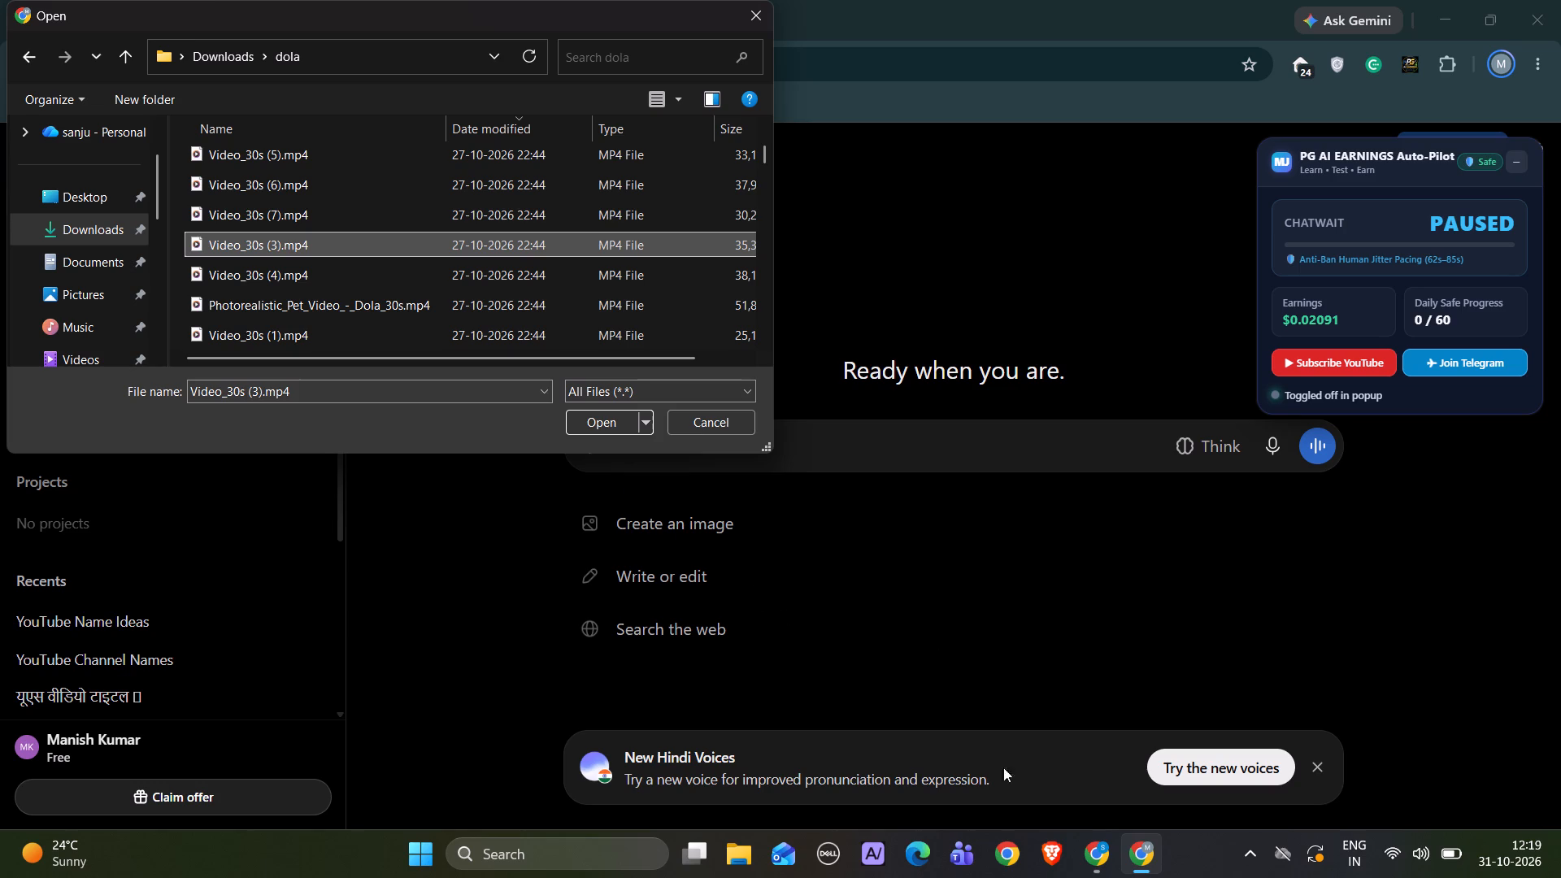
Switch to YouTube Studio and examine the channel's Shorts on the Content page again.
click(1101, 854)
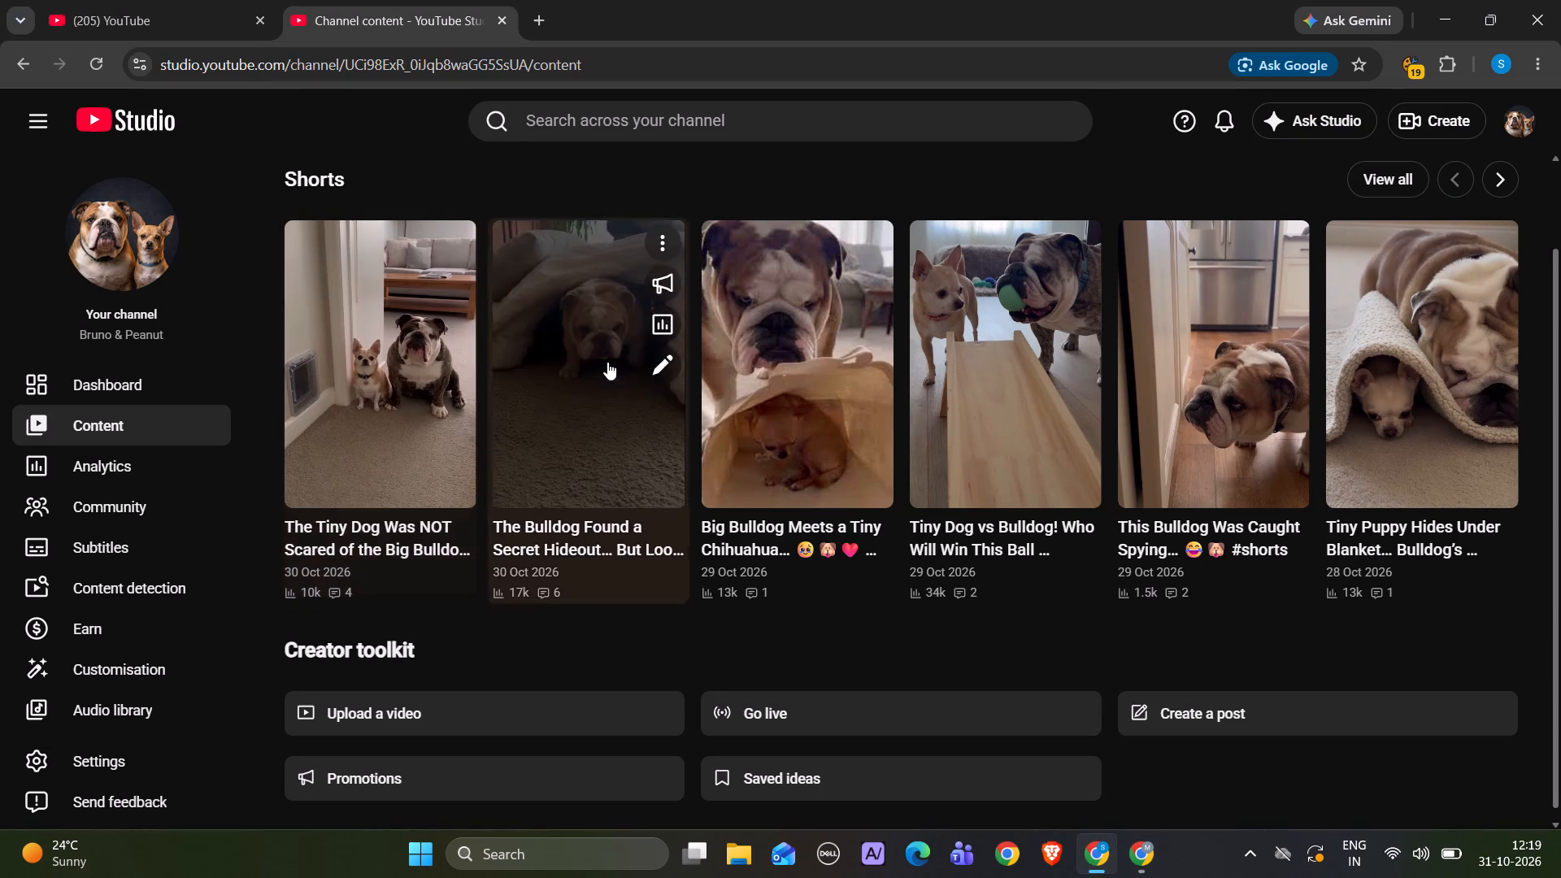
drag(945, 462, 954, 470)
scroll(954, 470, up, 1)
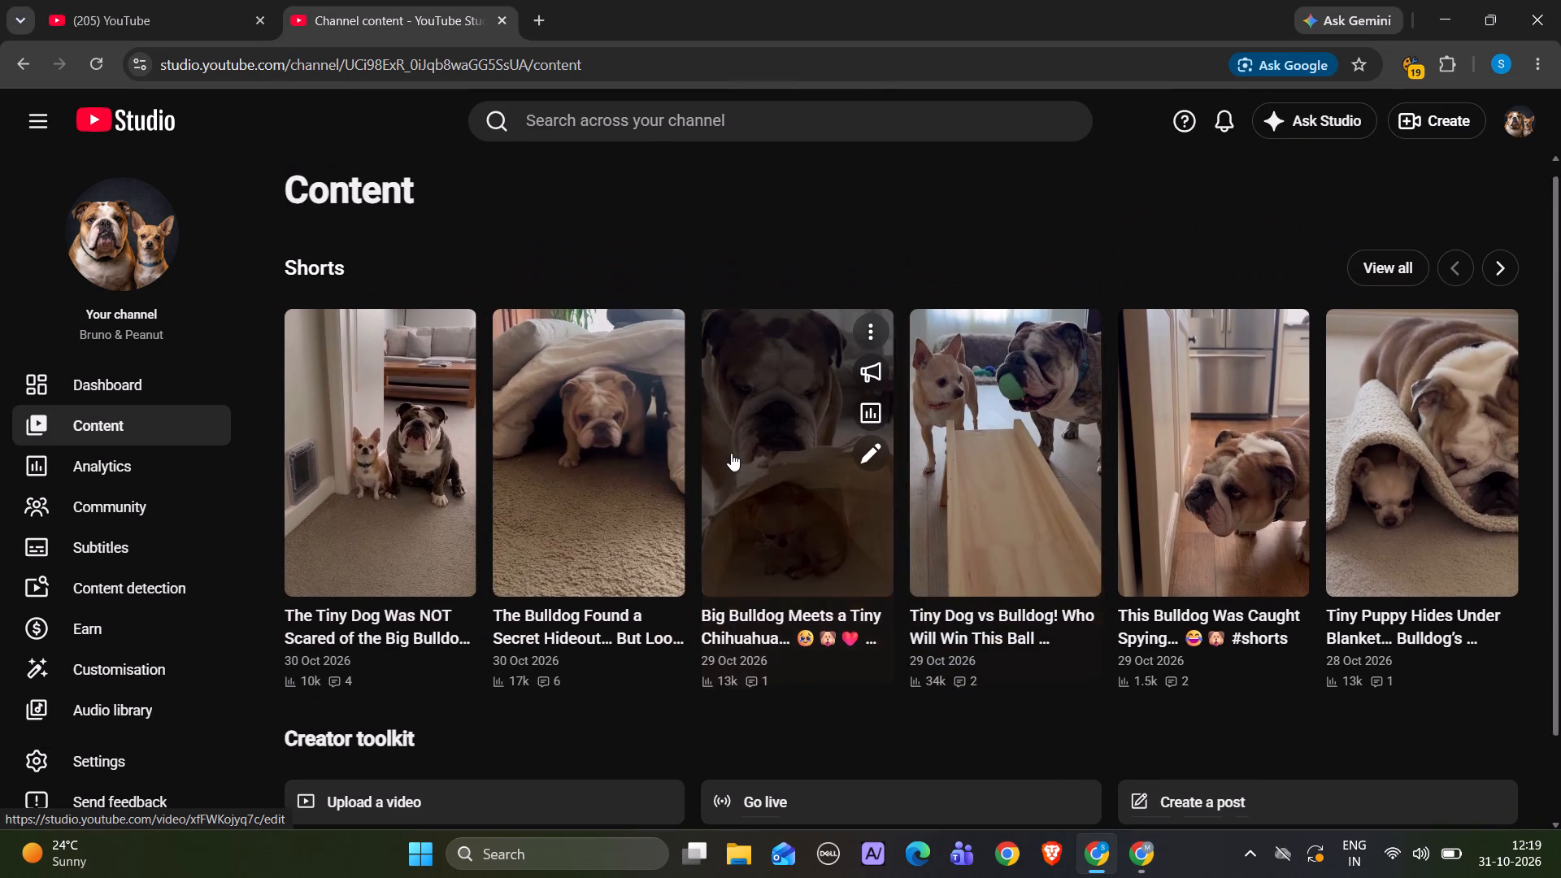
Open the full list of the channel's Shorts in YouTube Studio and look through its entries.
scroll(731, 453, up, 1)
click(1369, 280)
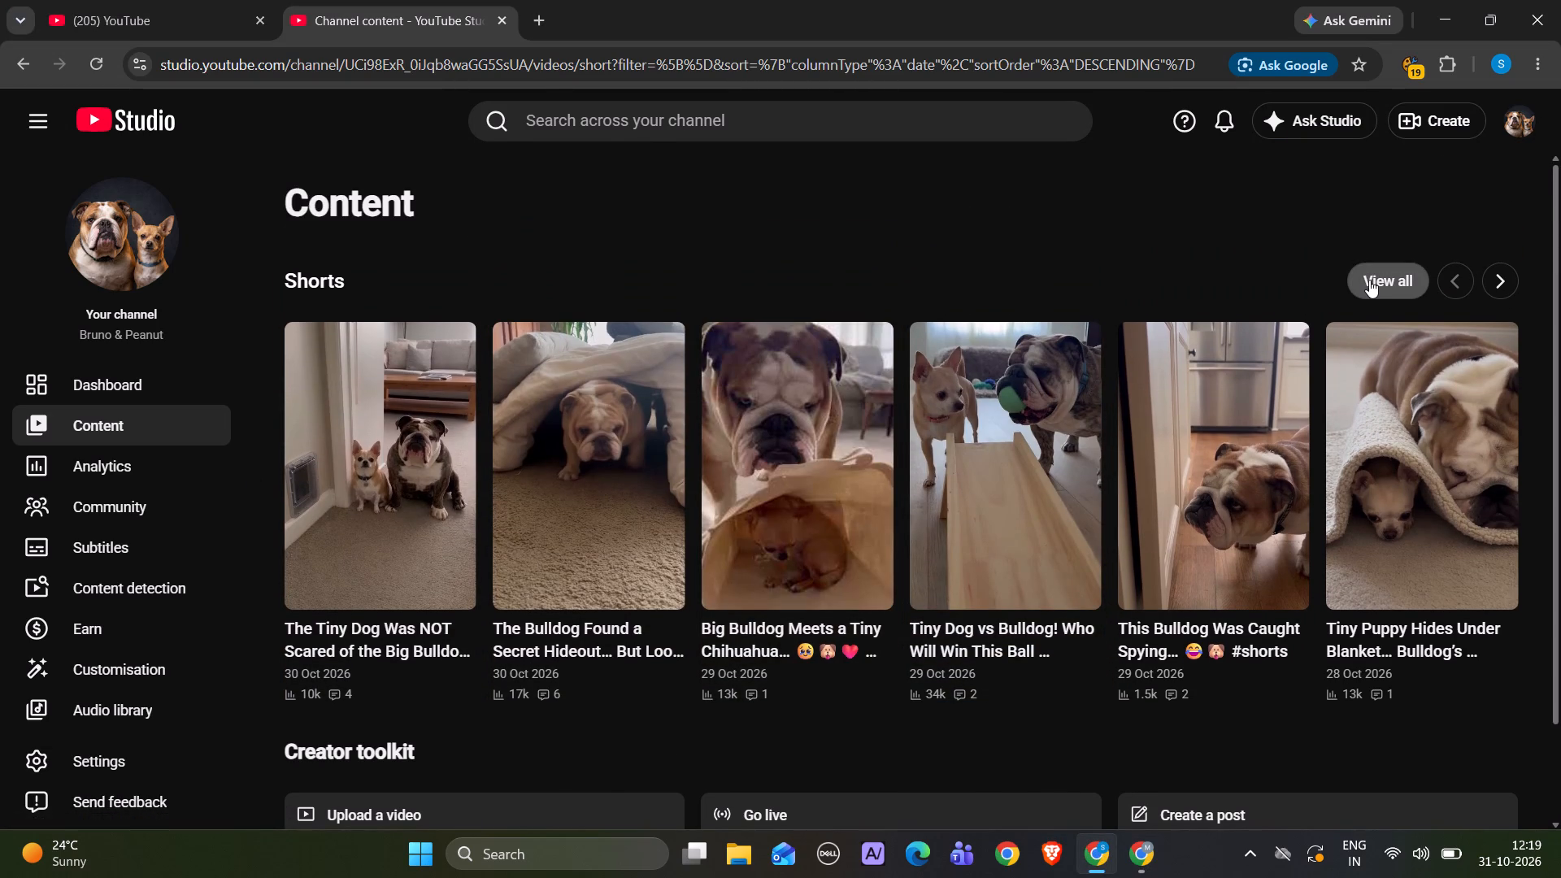
scroll(911, 406, down, 5)
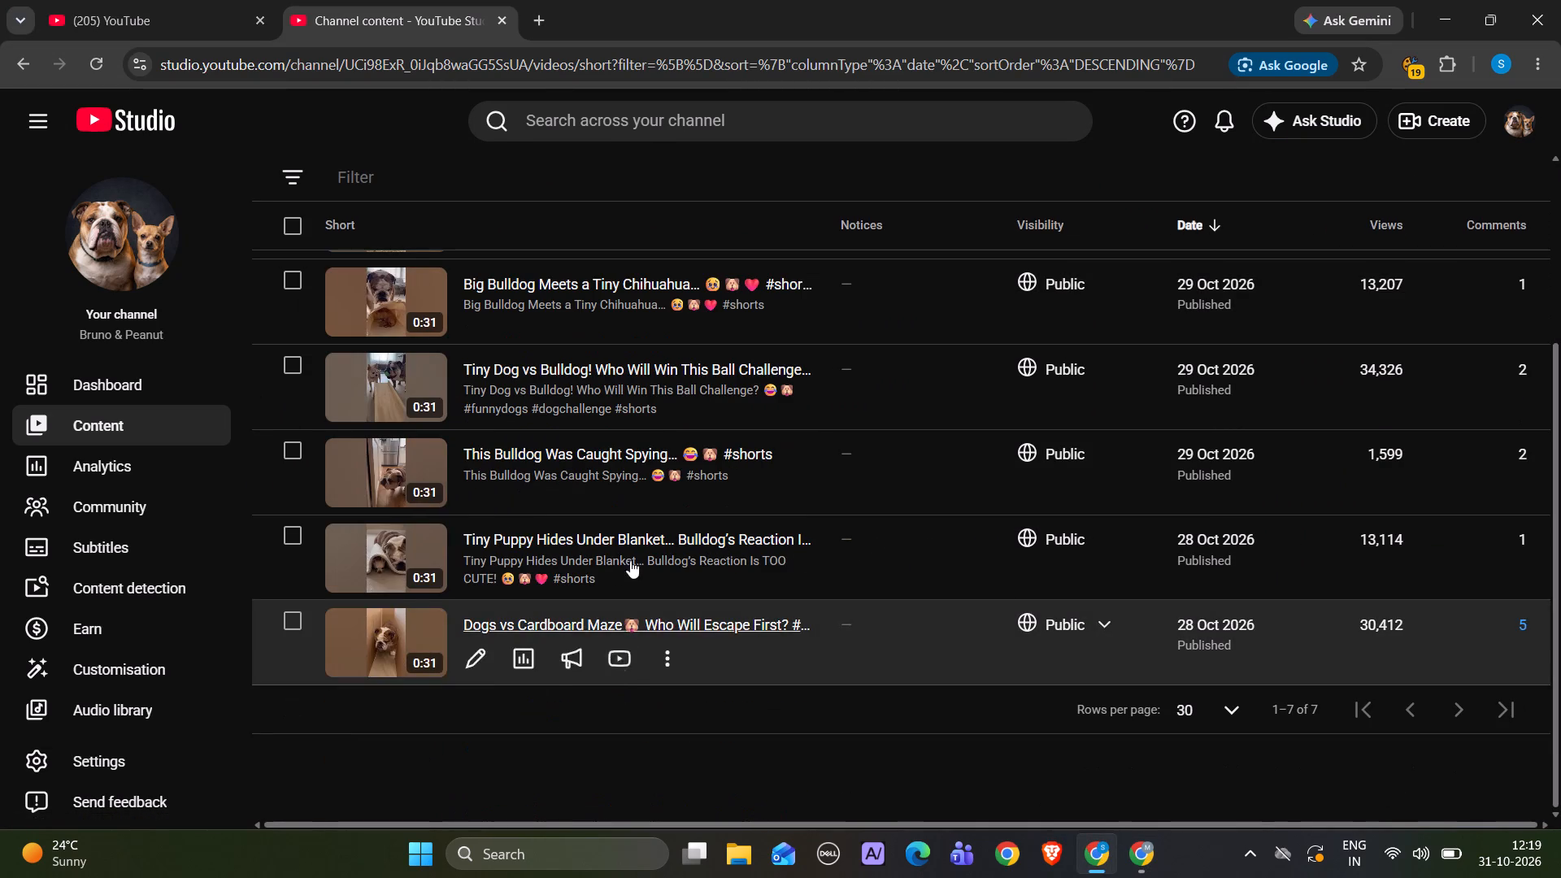
scroll(667, 312, up, 4)
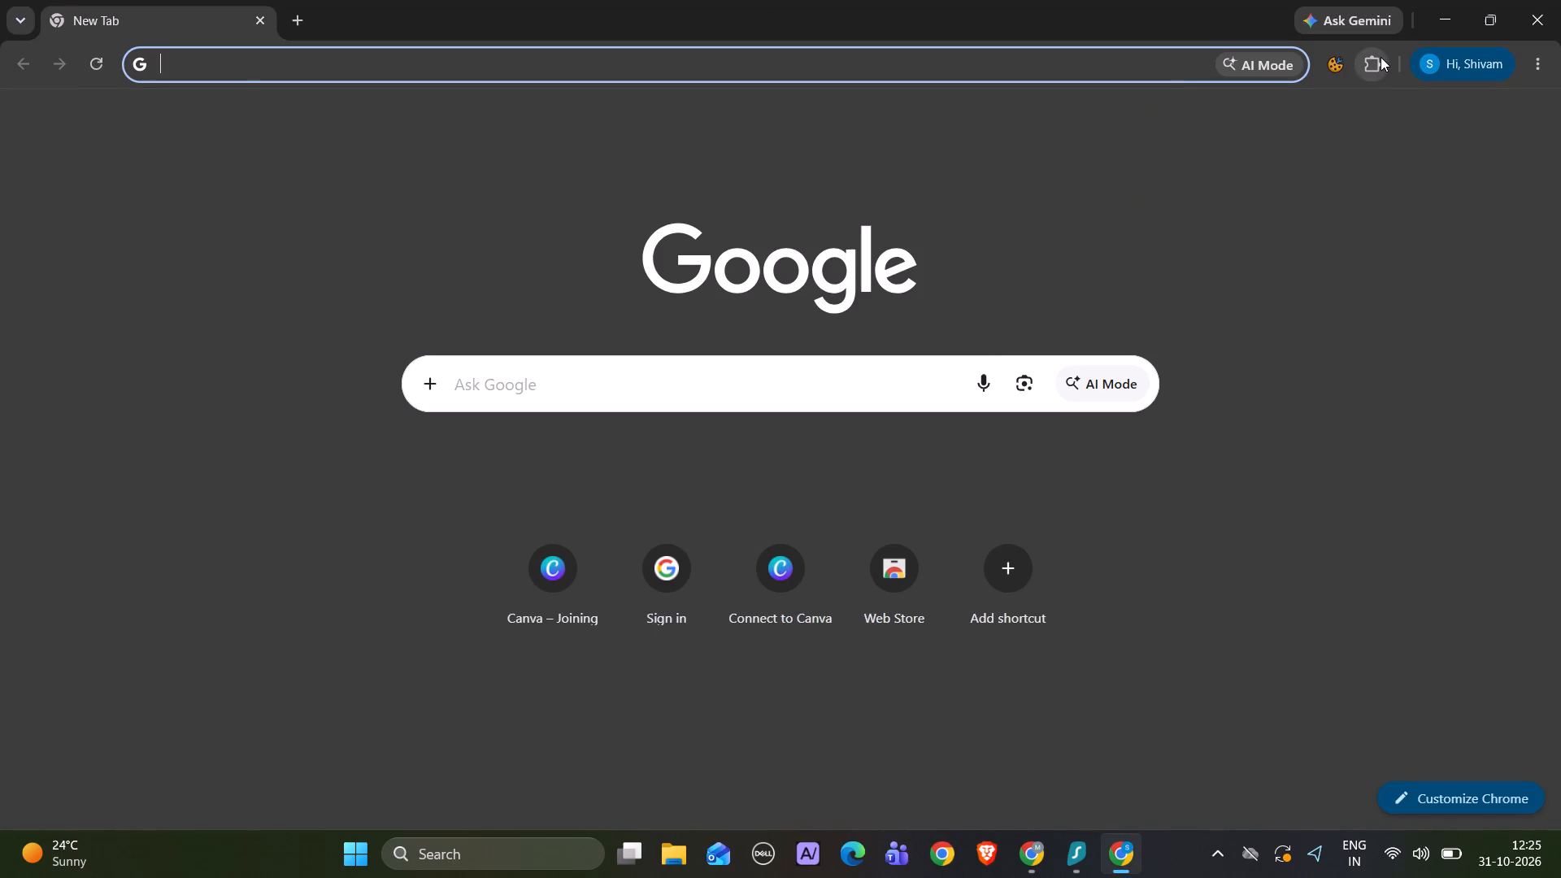
click(1373, 64)
Search Google for "yt" using the earlier search suggestion.
click(735, 402)
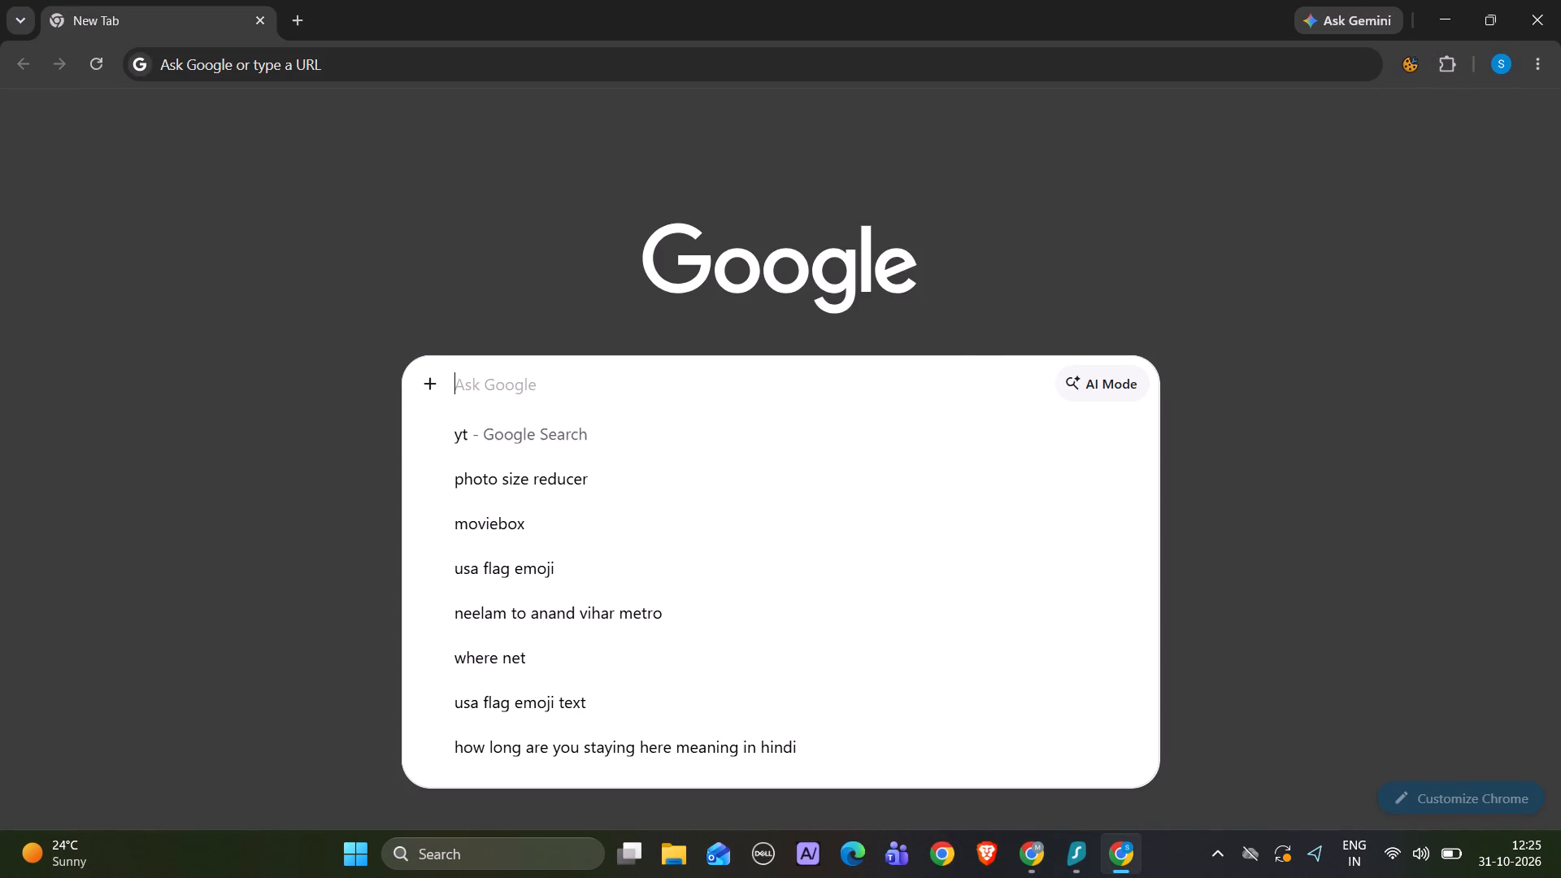
click(697, 441)
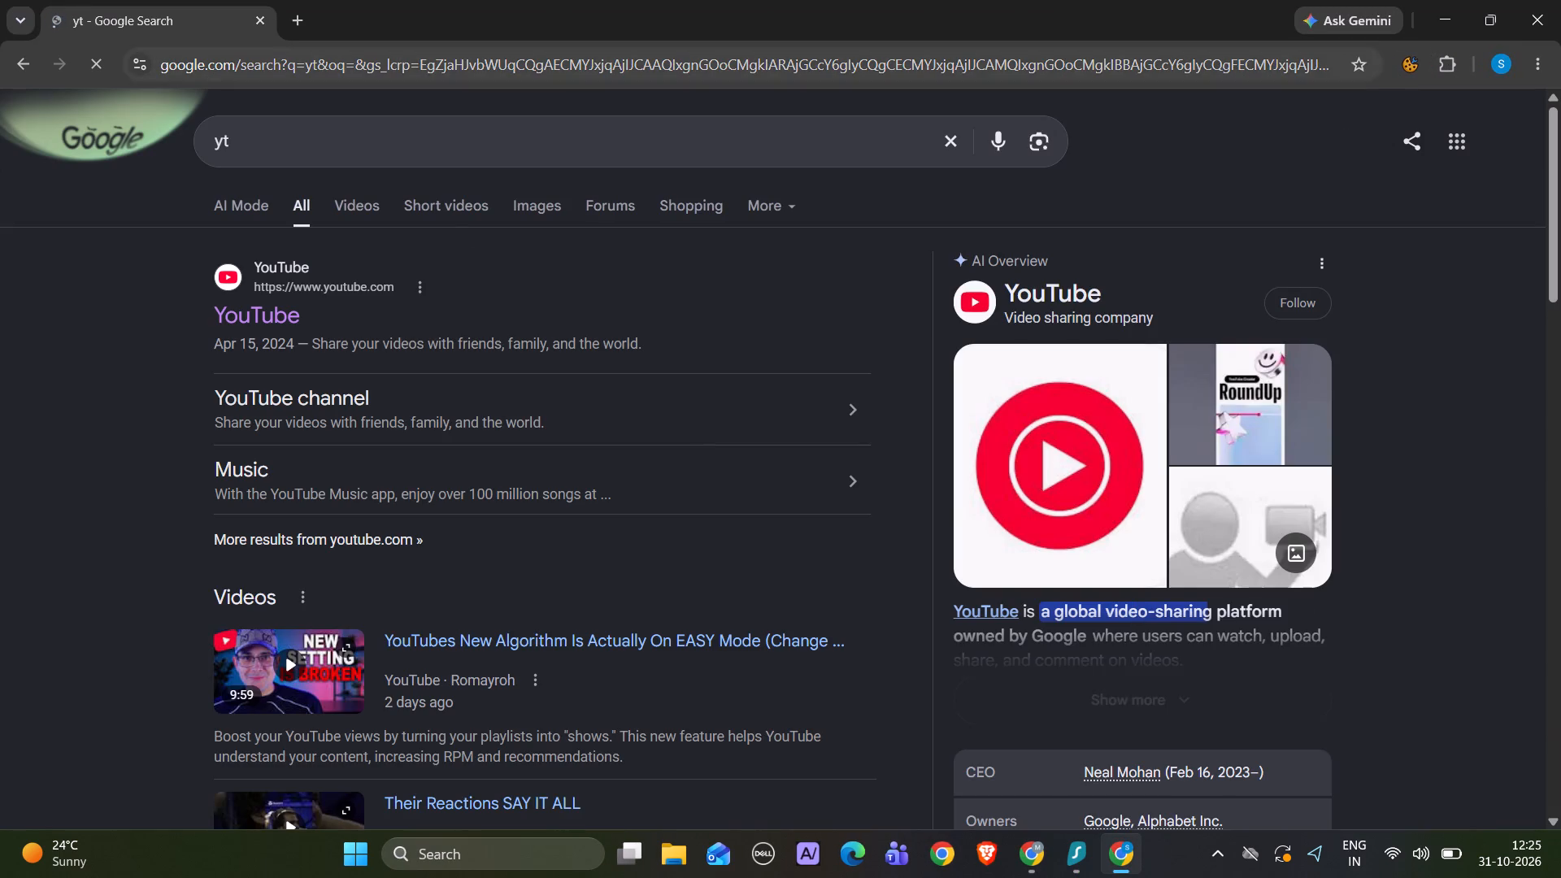
In a new tab, find whoer.net through the earlier "where net" search and check the IP address location.
click(293, 23)
click(574, 385)
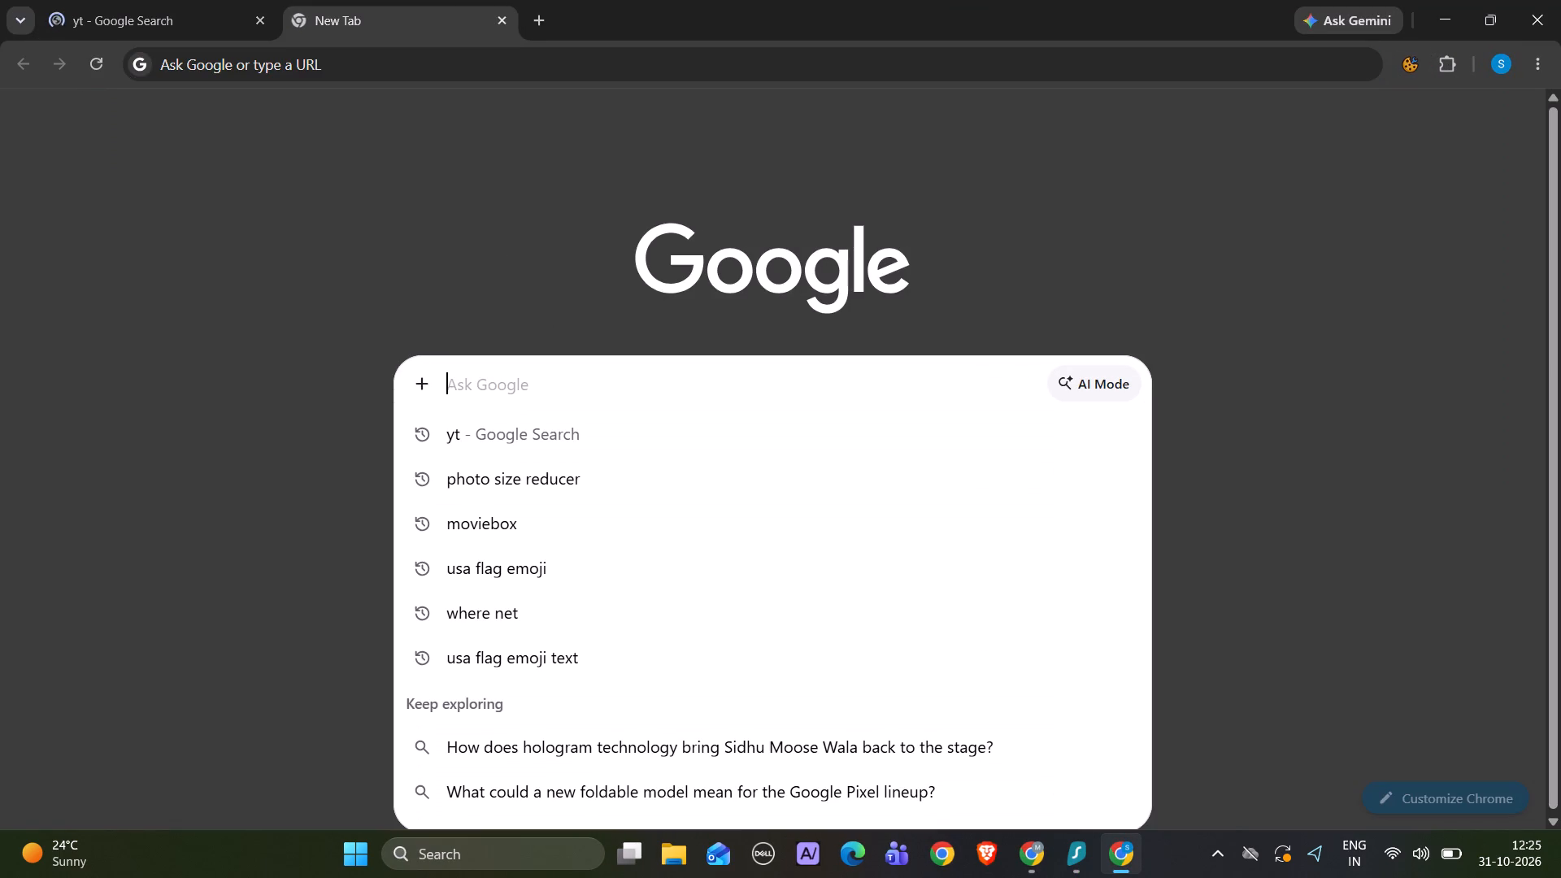
key(w)
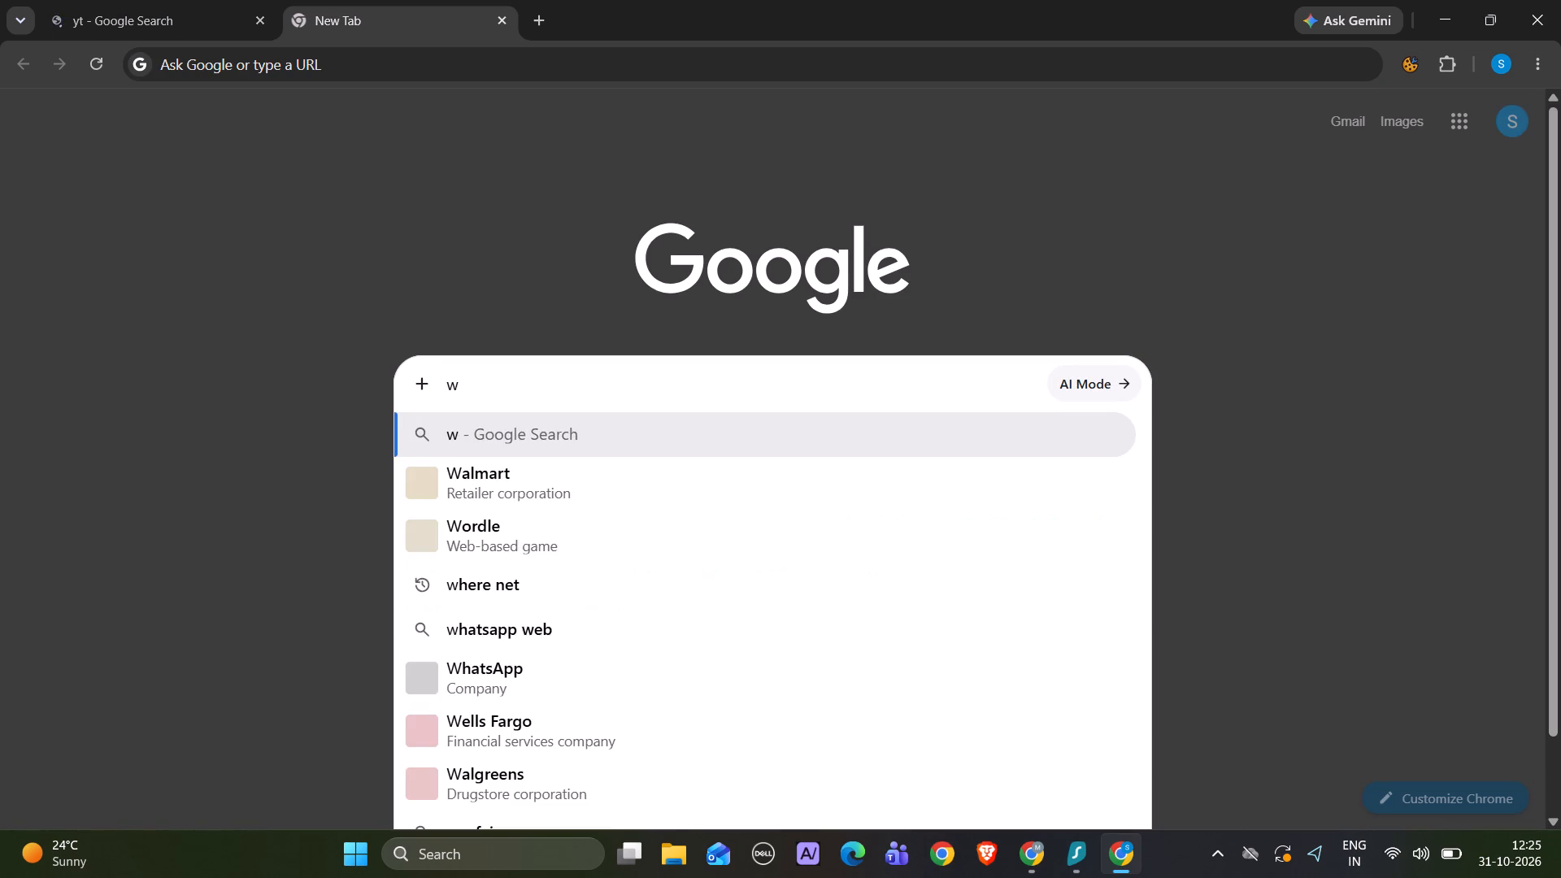
key(h)
key(Return)
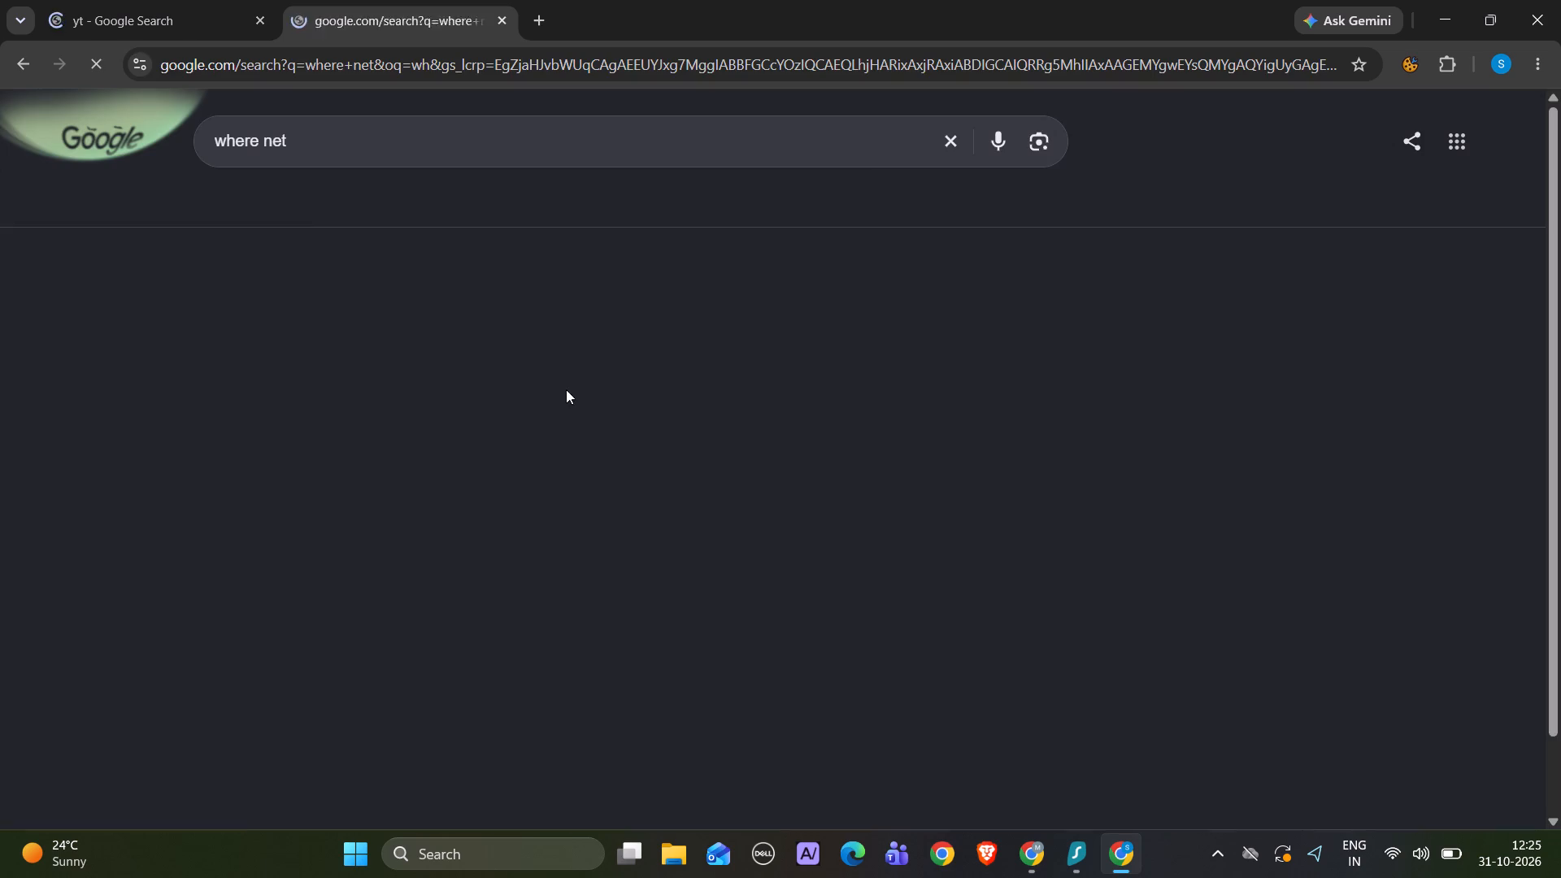
click(254, 311)
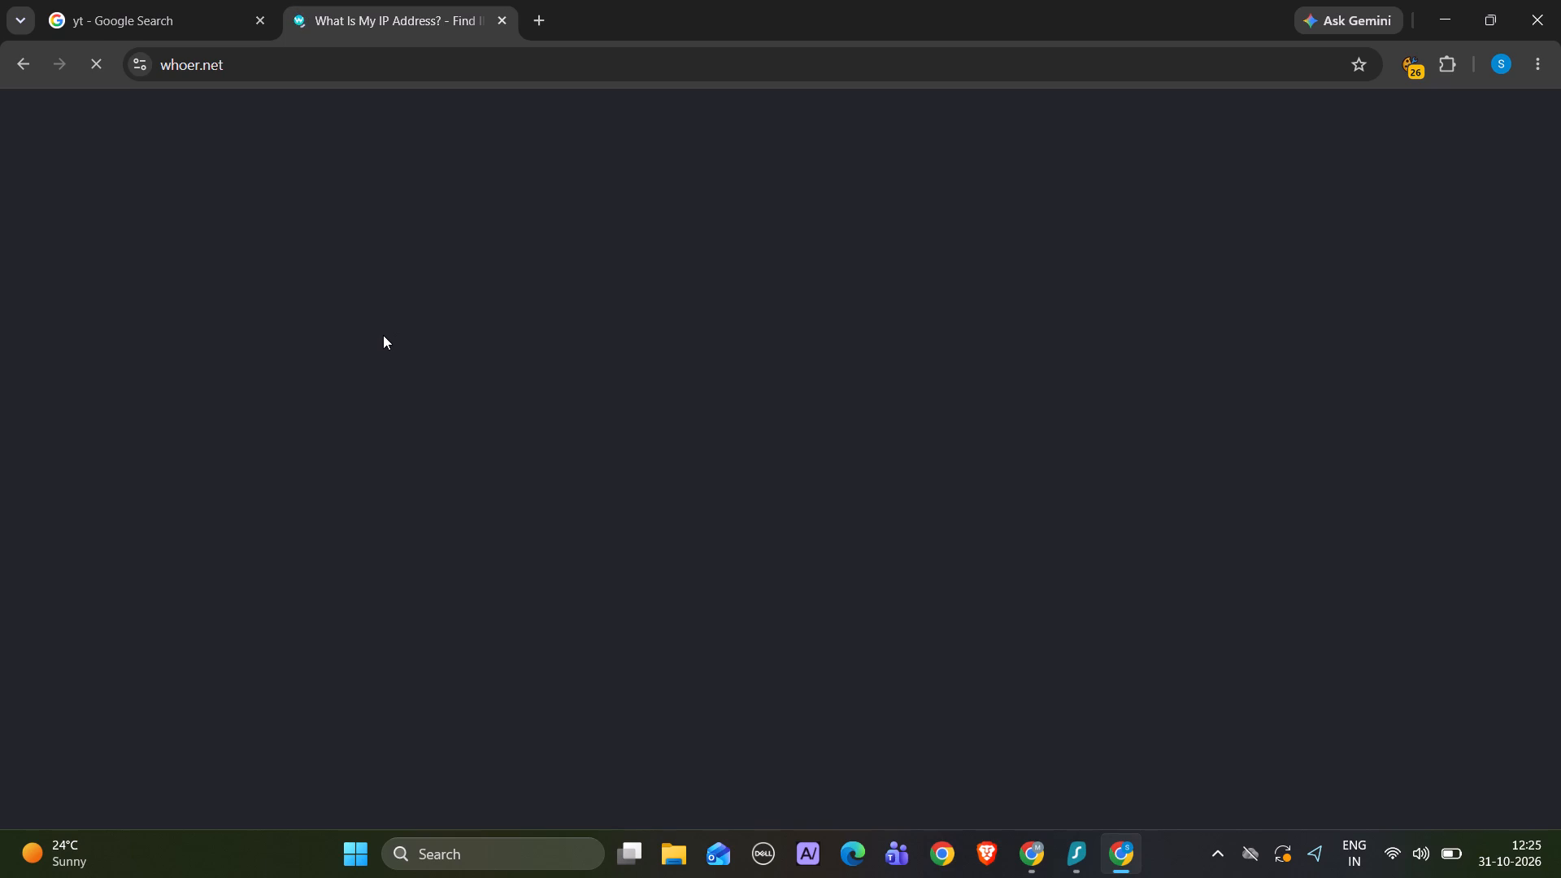
click(119, 12)
click(356, 2)
click(1389, 867)
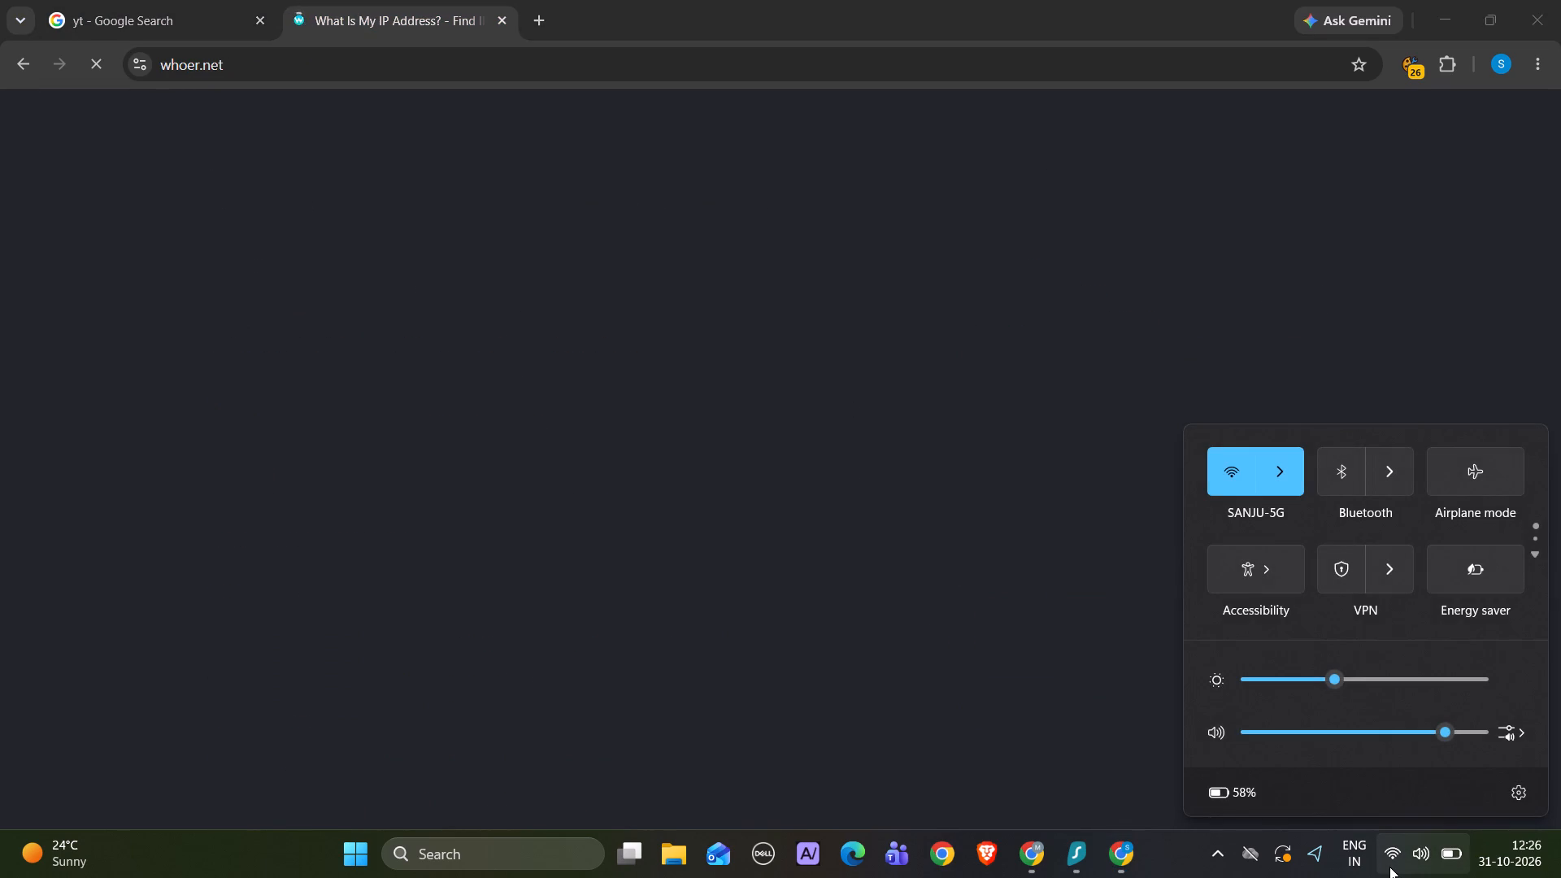
click(1389, 867)
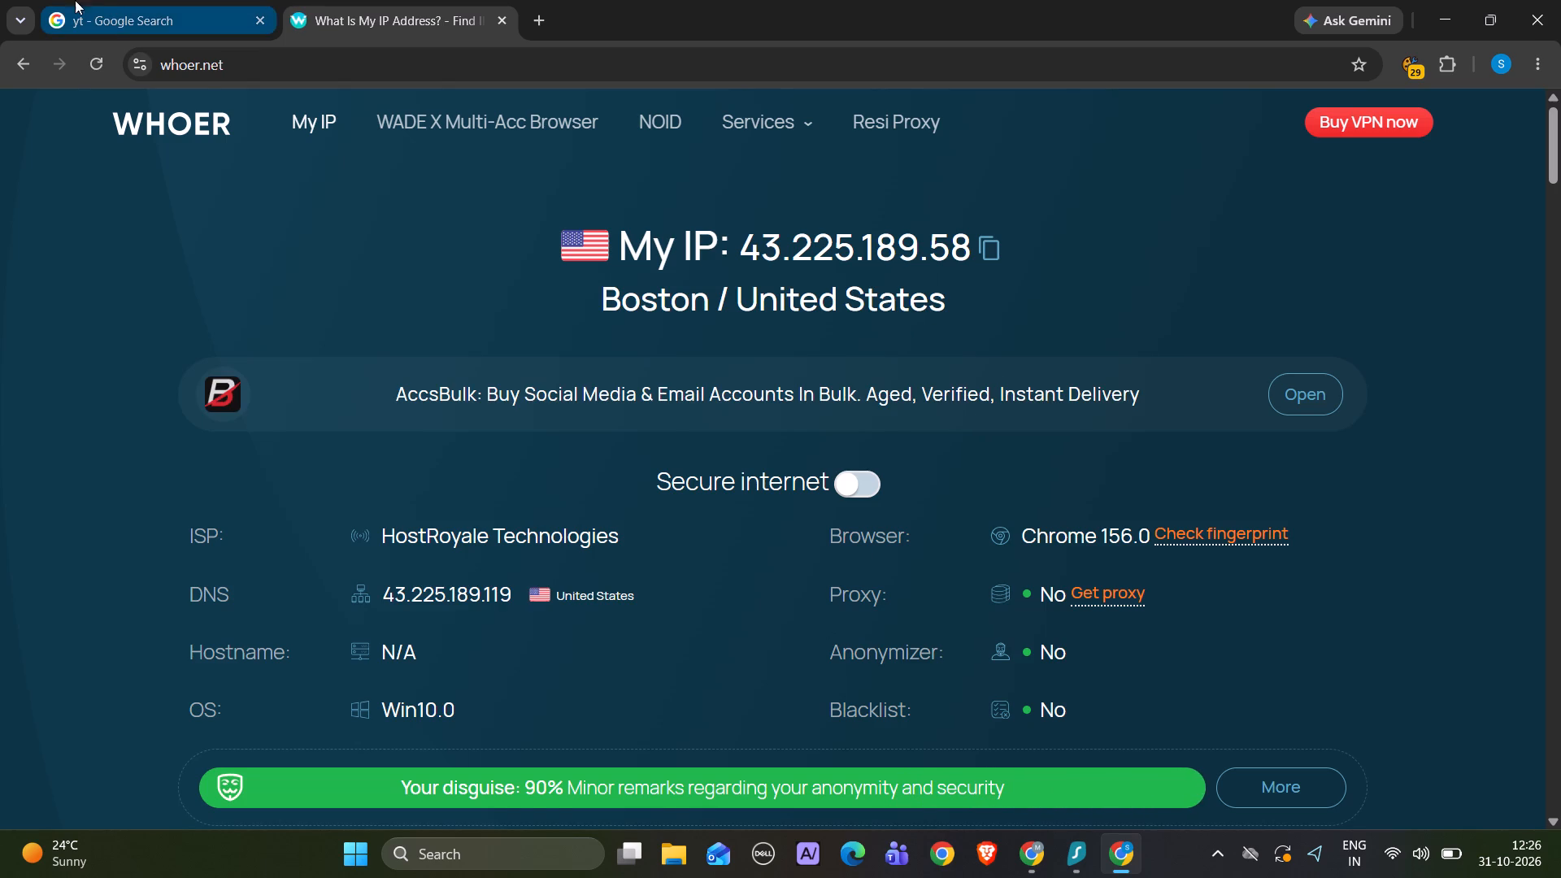
Open YouTube from the "yt" search results.
click(117, 0)
click(285, 315)
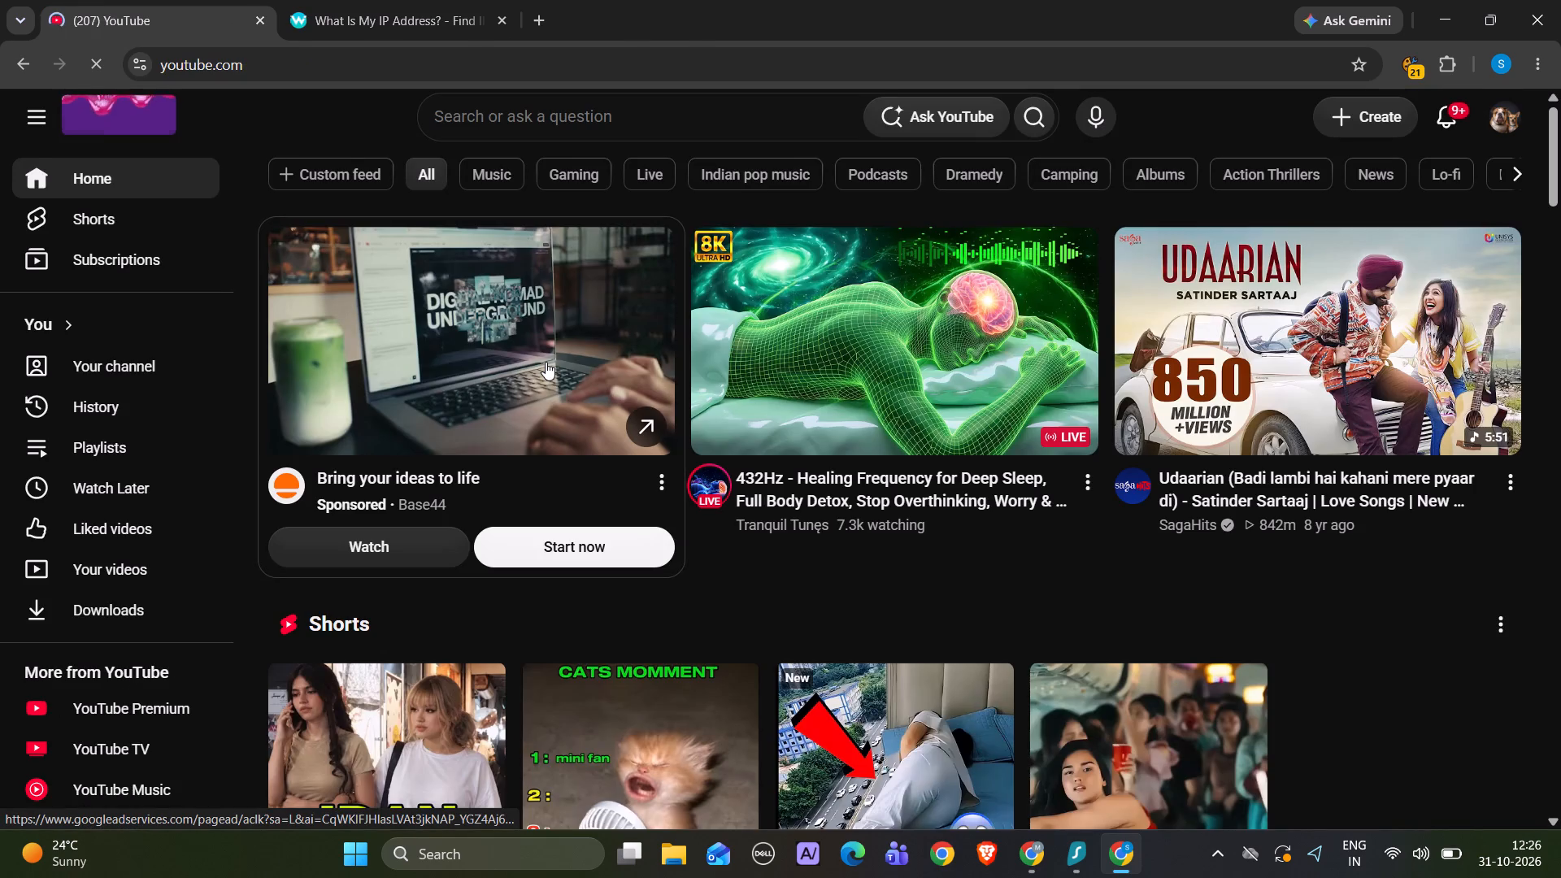
Check the channel's YouTube notifications.
click(1461, 115)
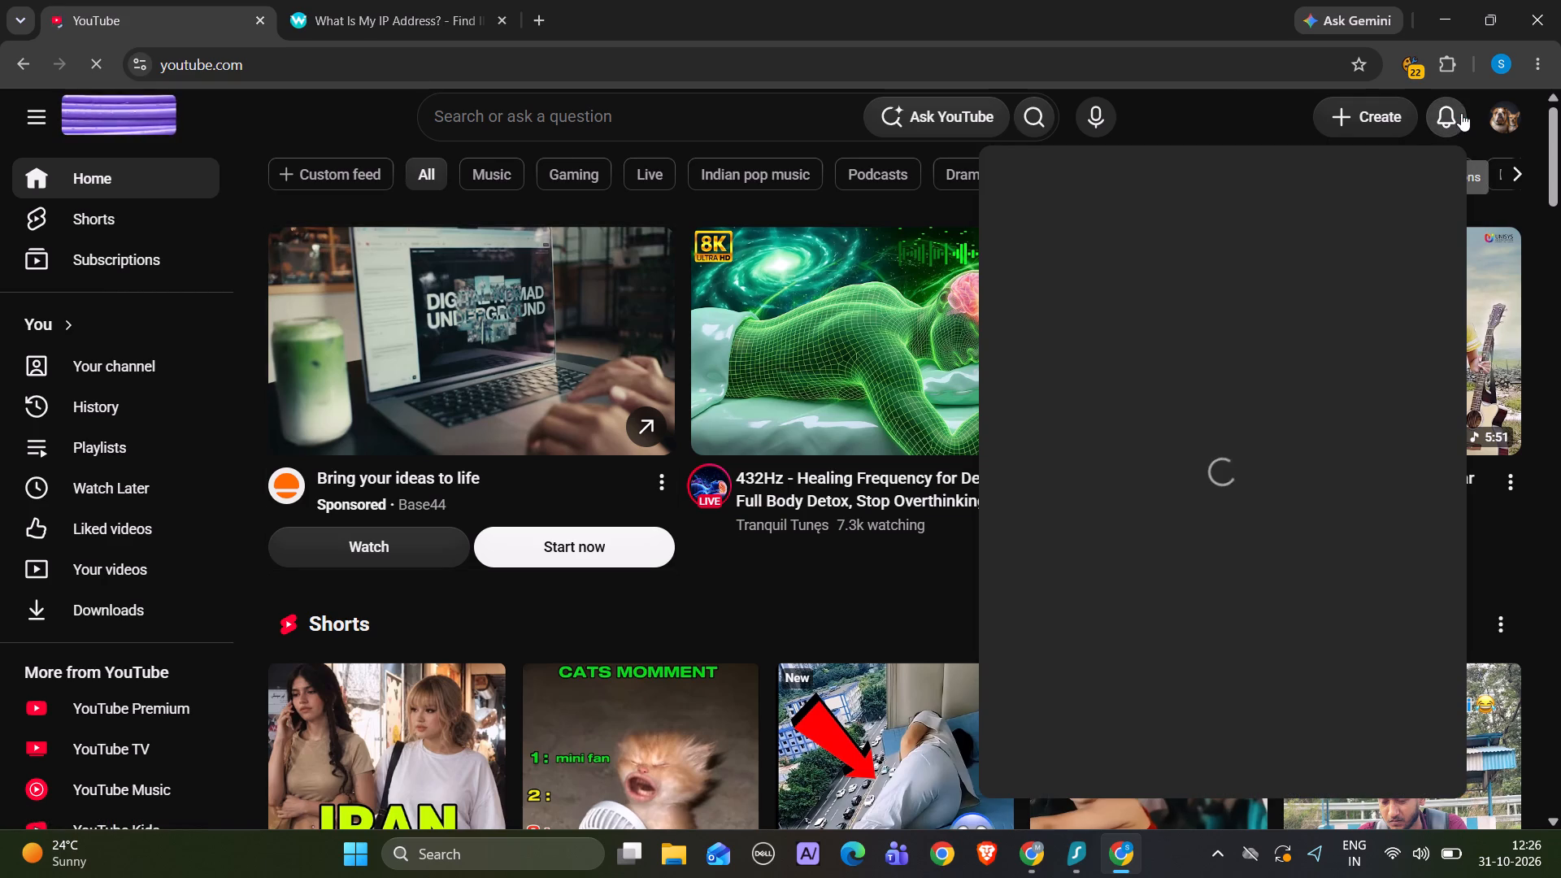
click(1454, 122)
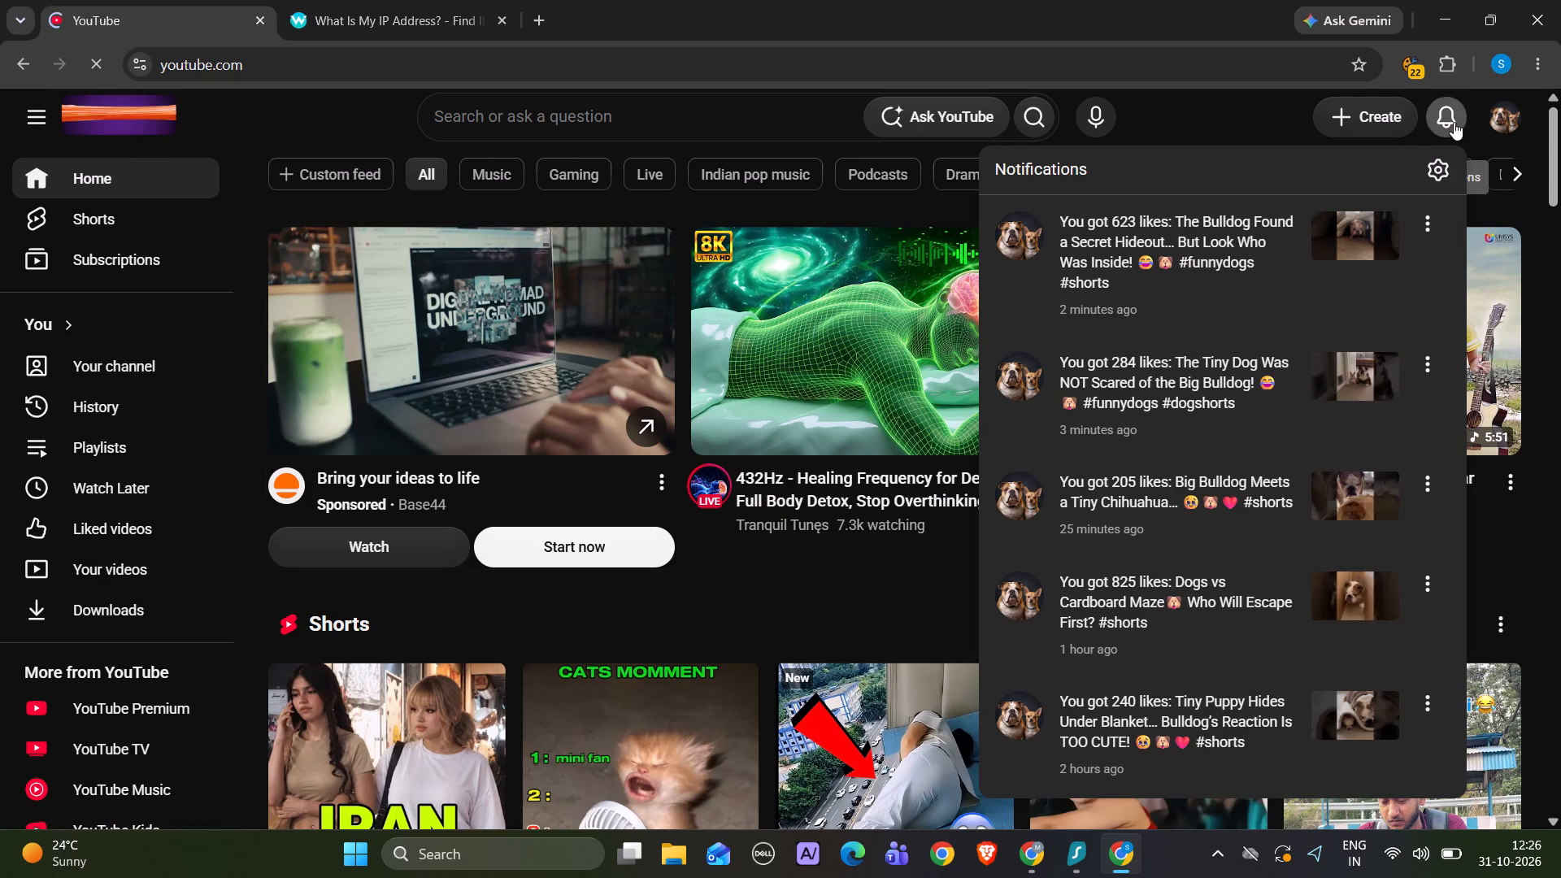
Open the channel's own videos in YouTube Studio.
click(86, 576)
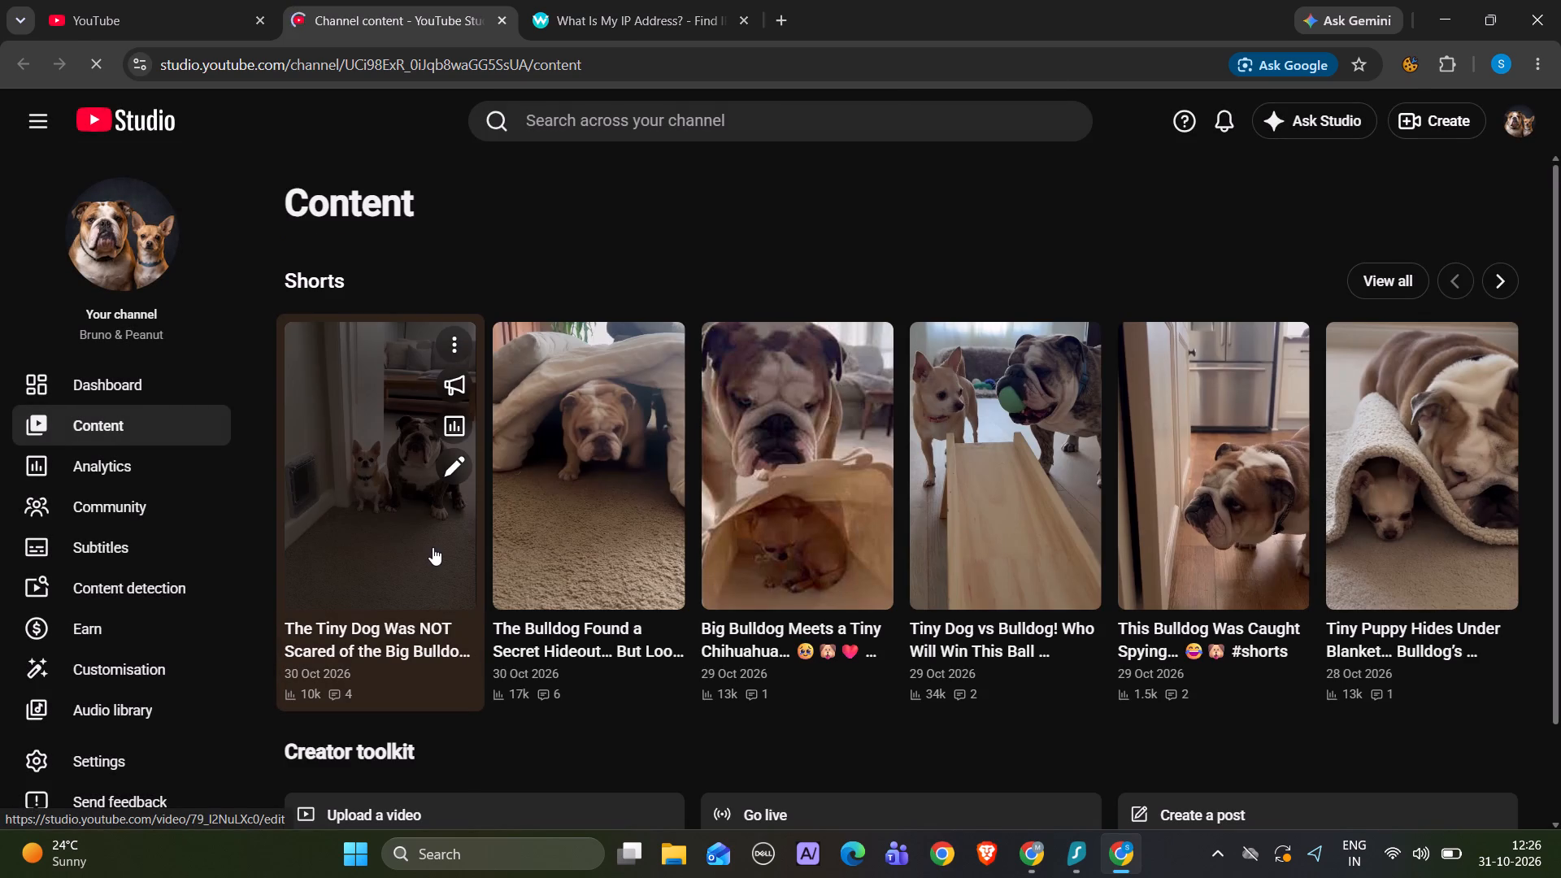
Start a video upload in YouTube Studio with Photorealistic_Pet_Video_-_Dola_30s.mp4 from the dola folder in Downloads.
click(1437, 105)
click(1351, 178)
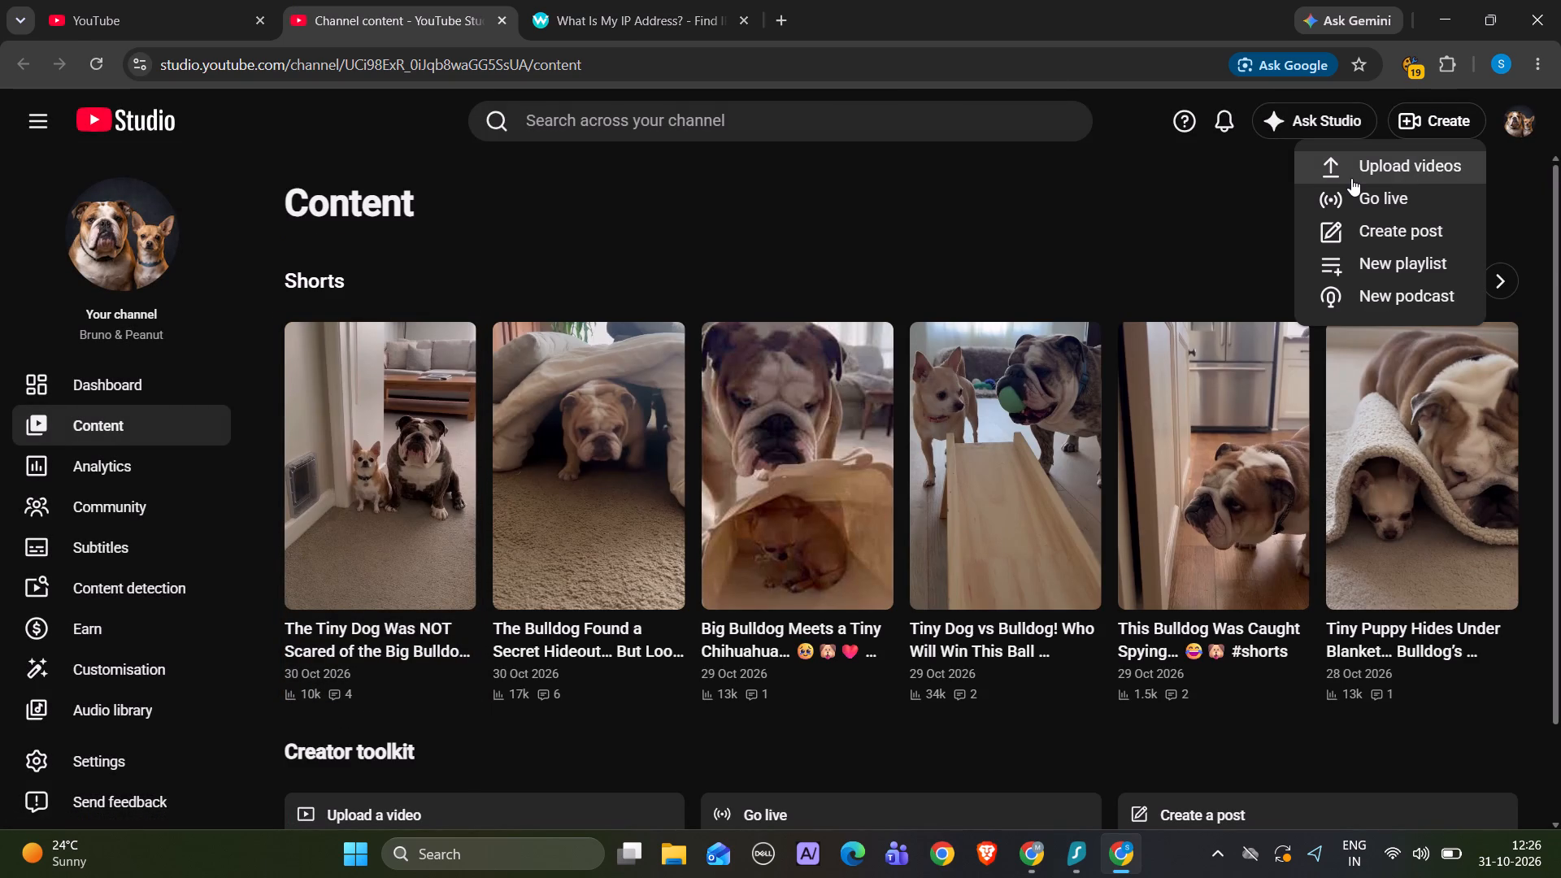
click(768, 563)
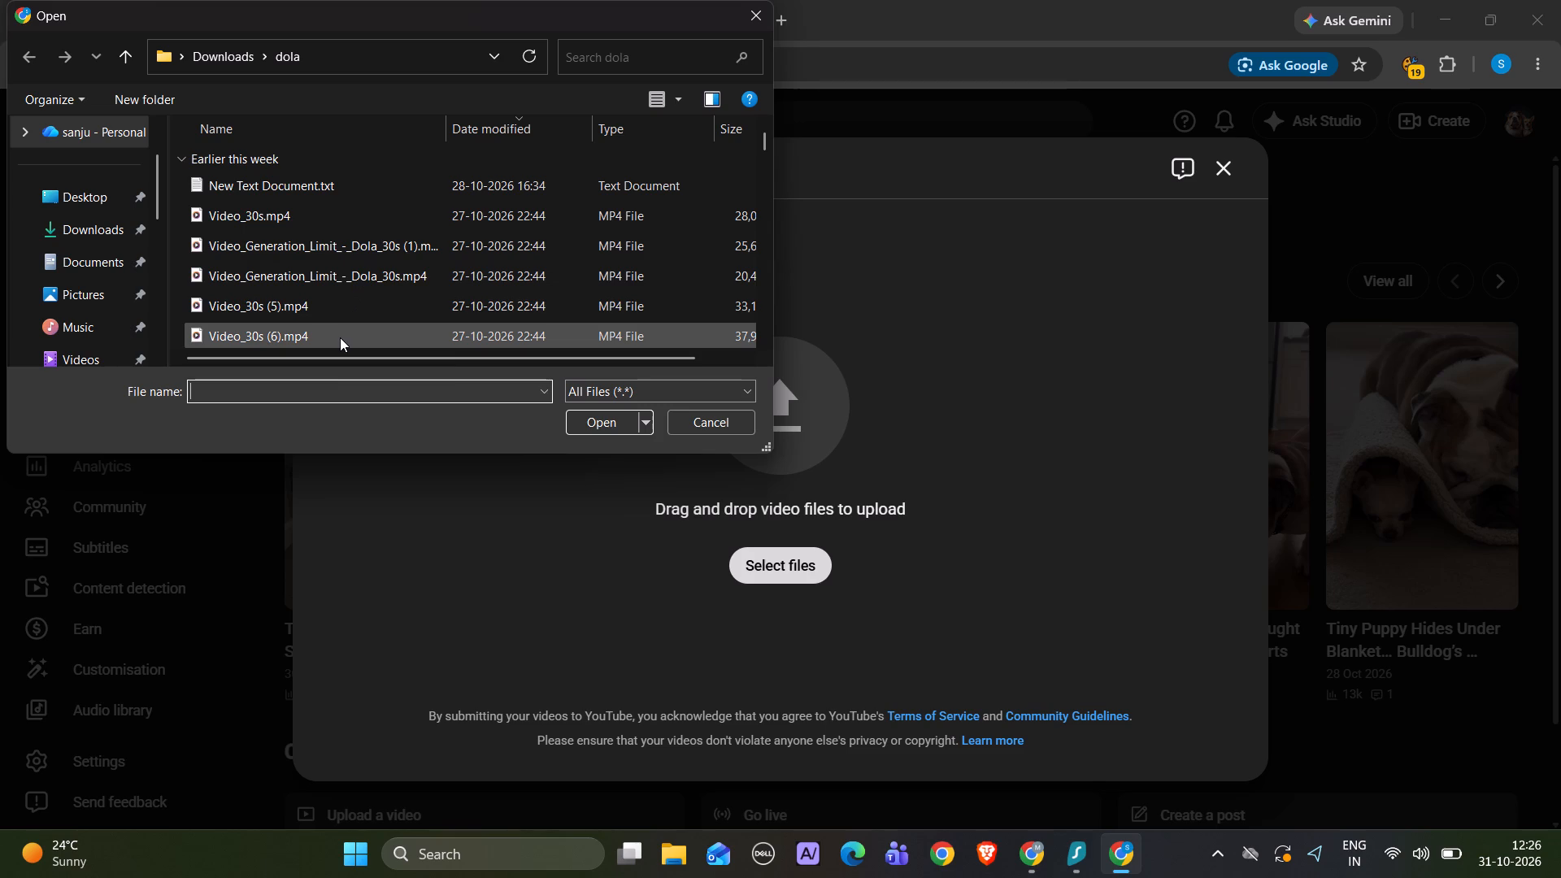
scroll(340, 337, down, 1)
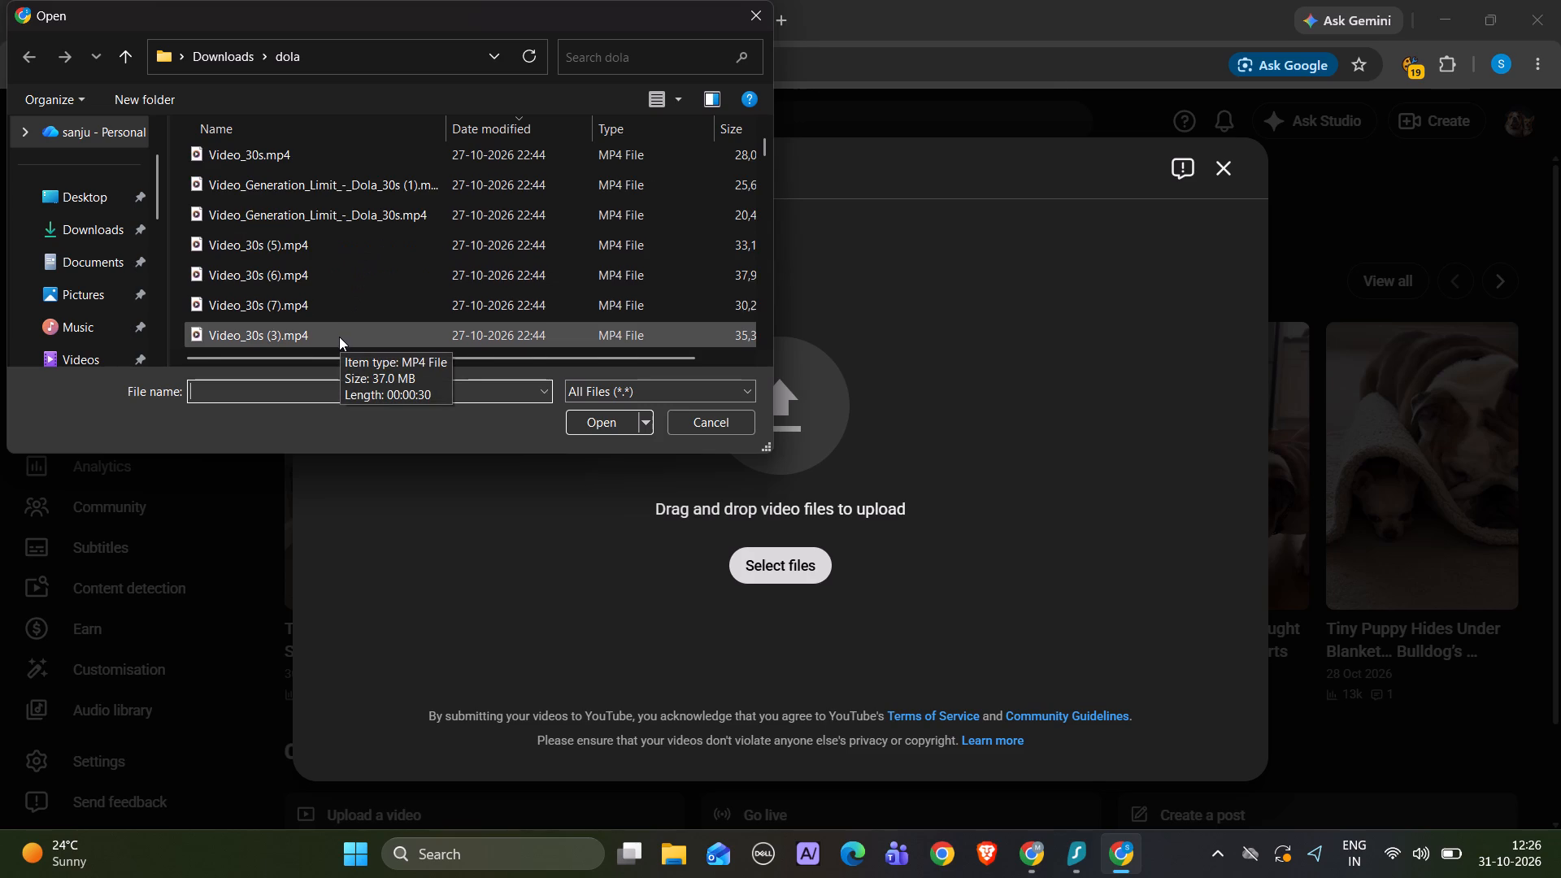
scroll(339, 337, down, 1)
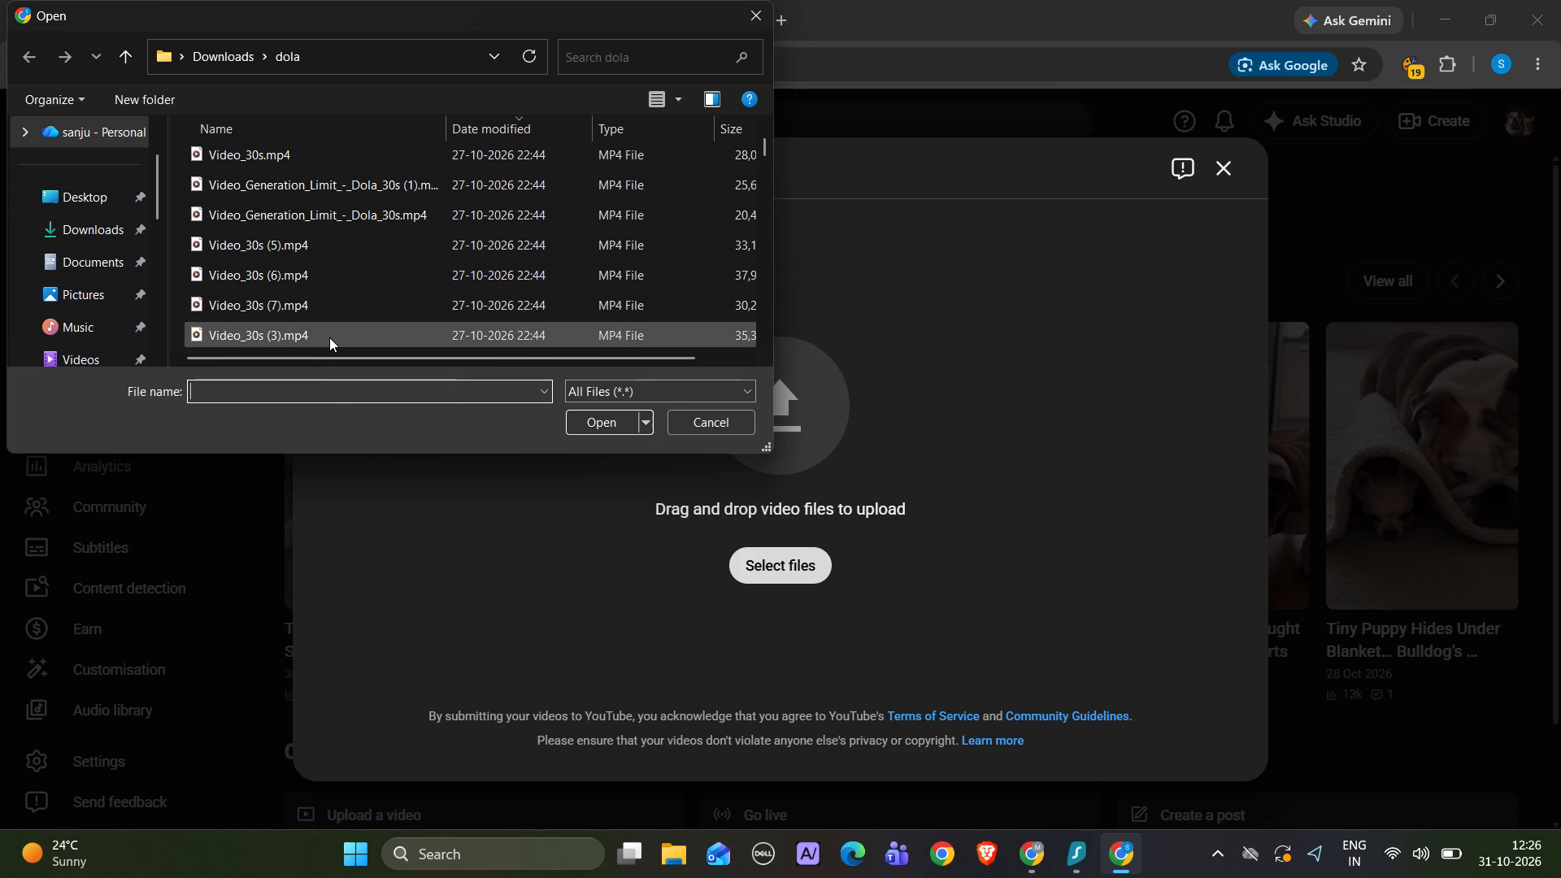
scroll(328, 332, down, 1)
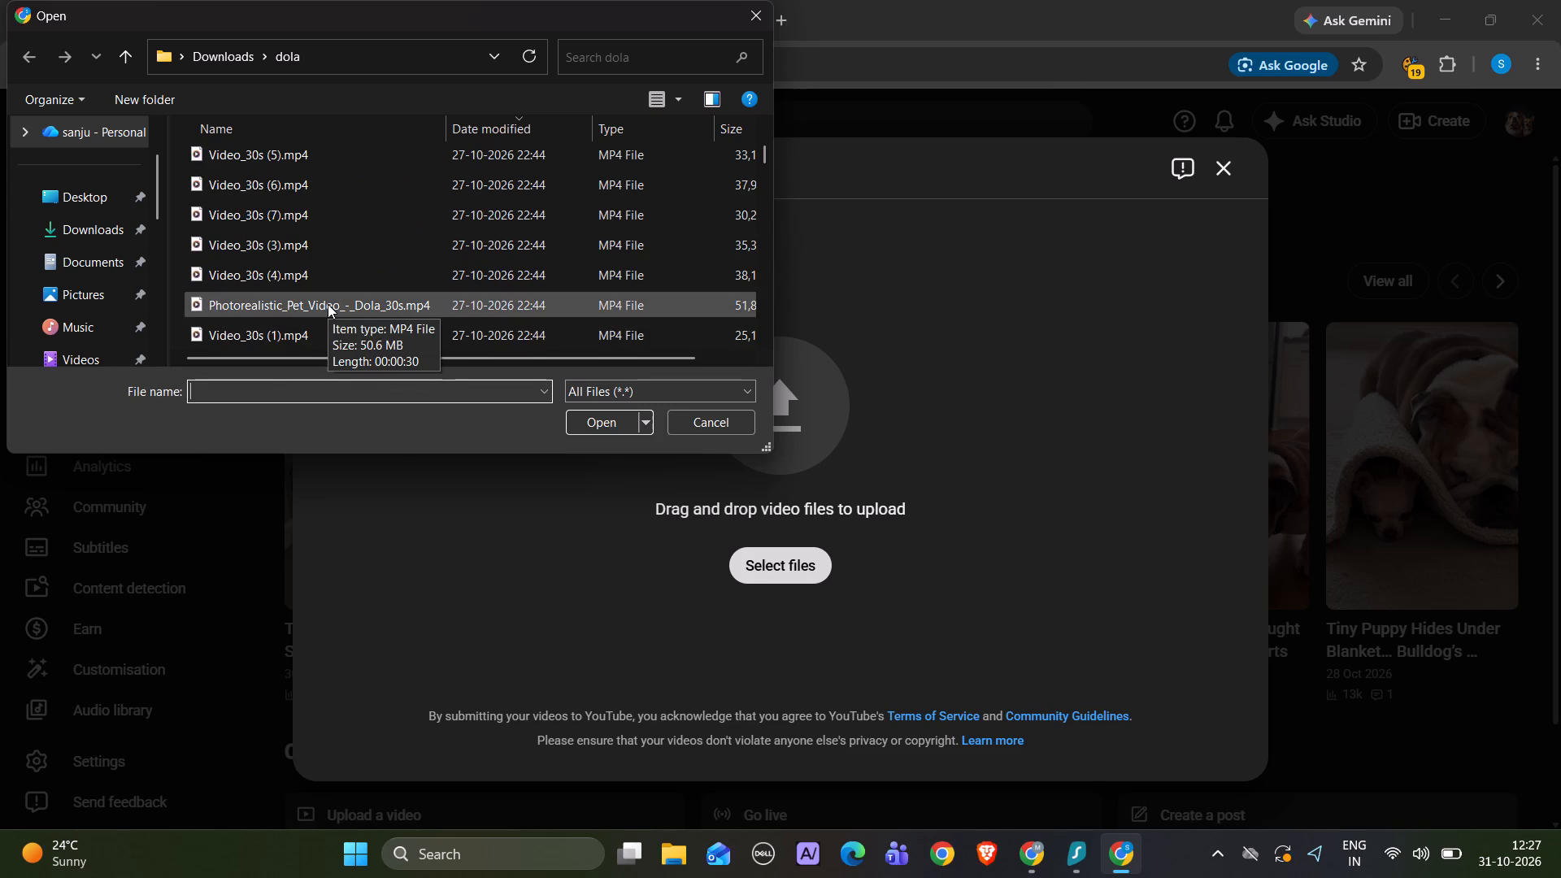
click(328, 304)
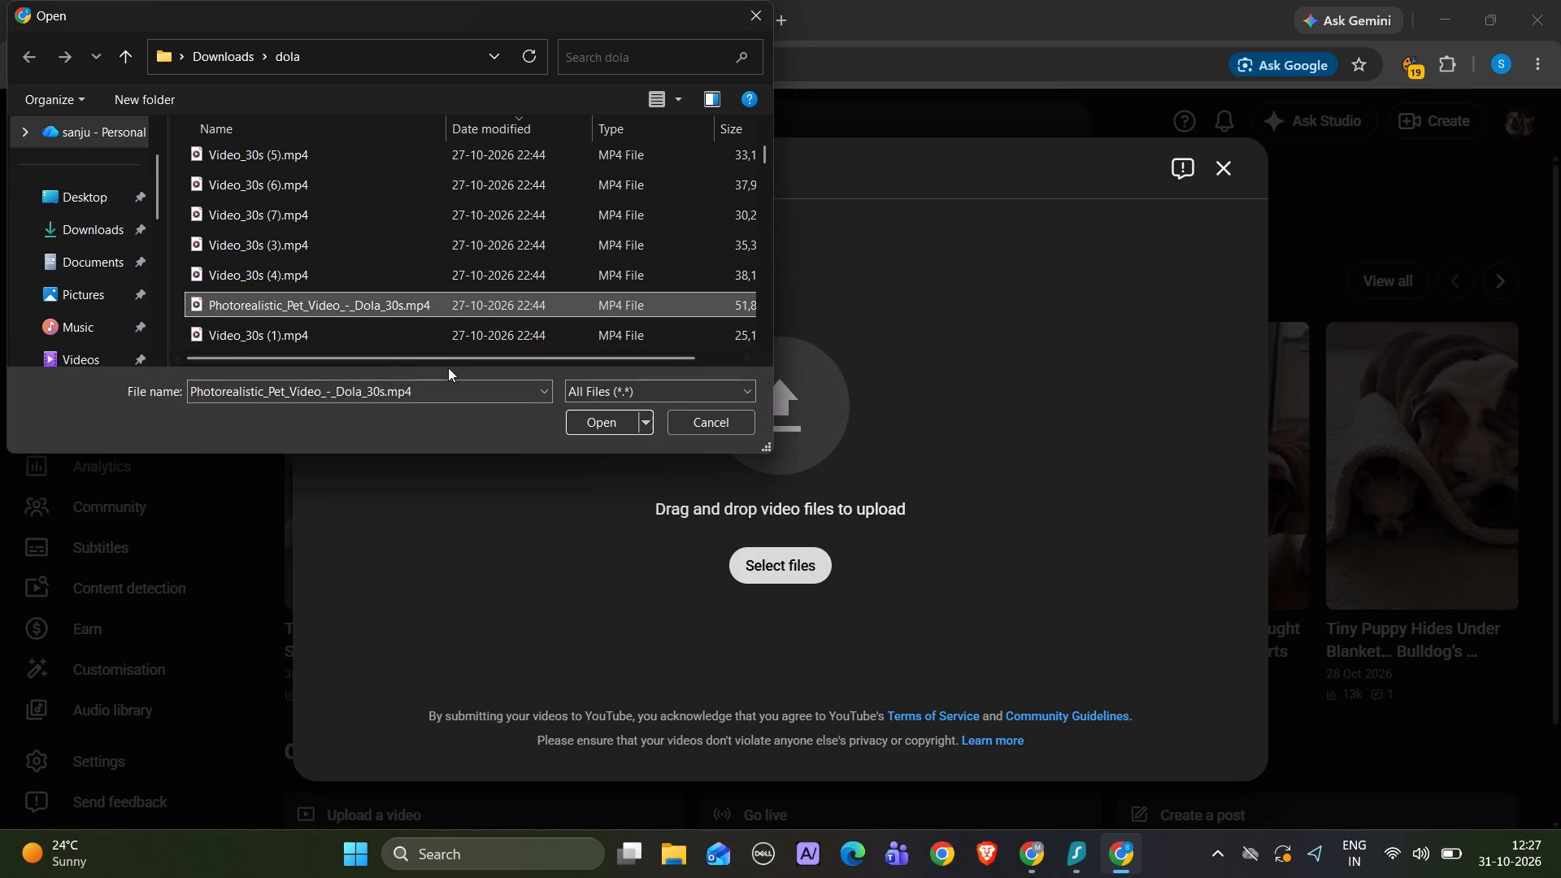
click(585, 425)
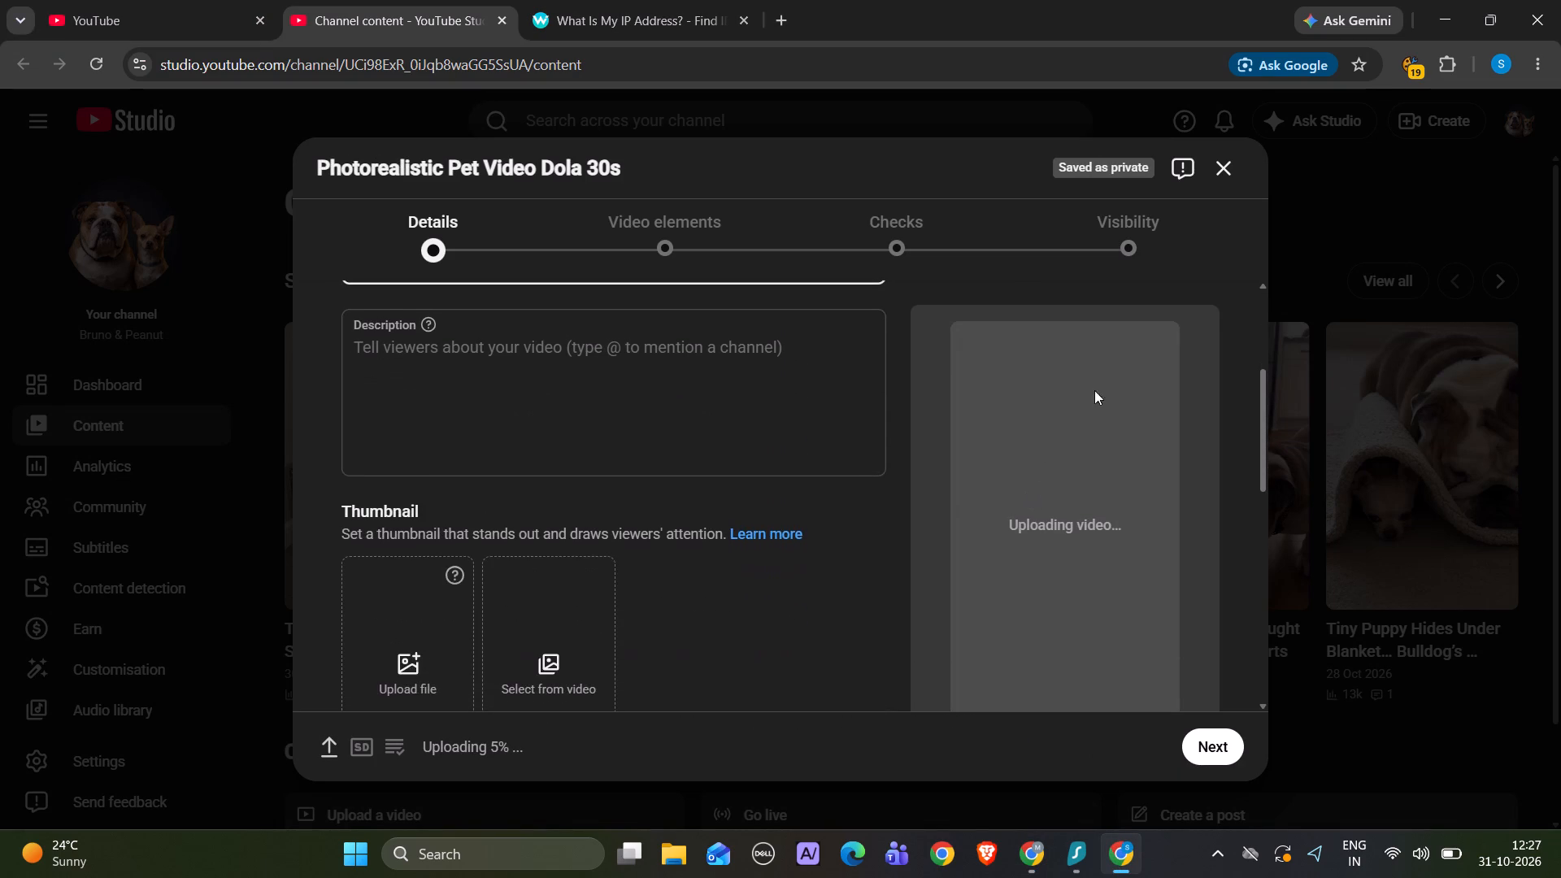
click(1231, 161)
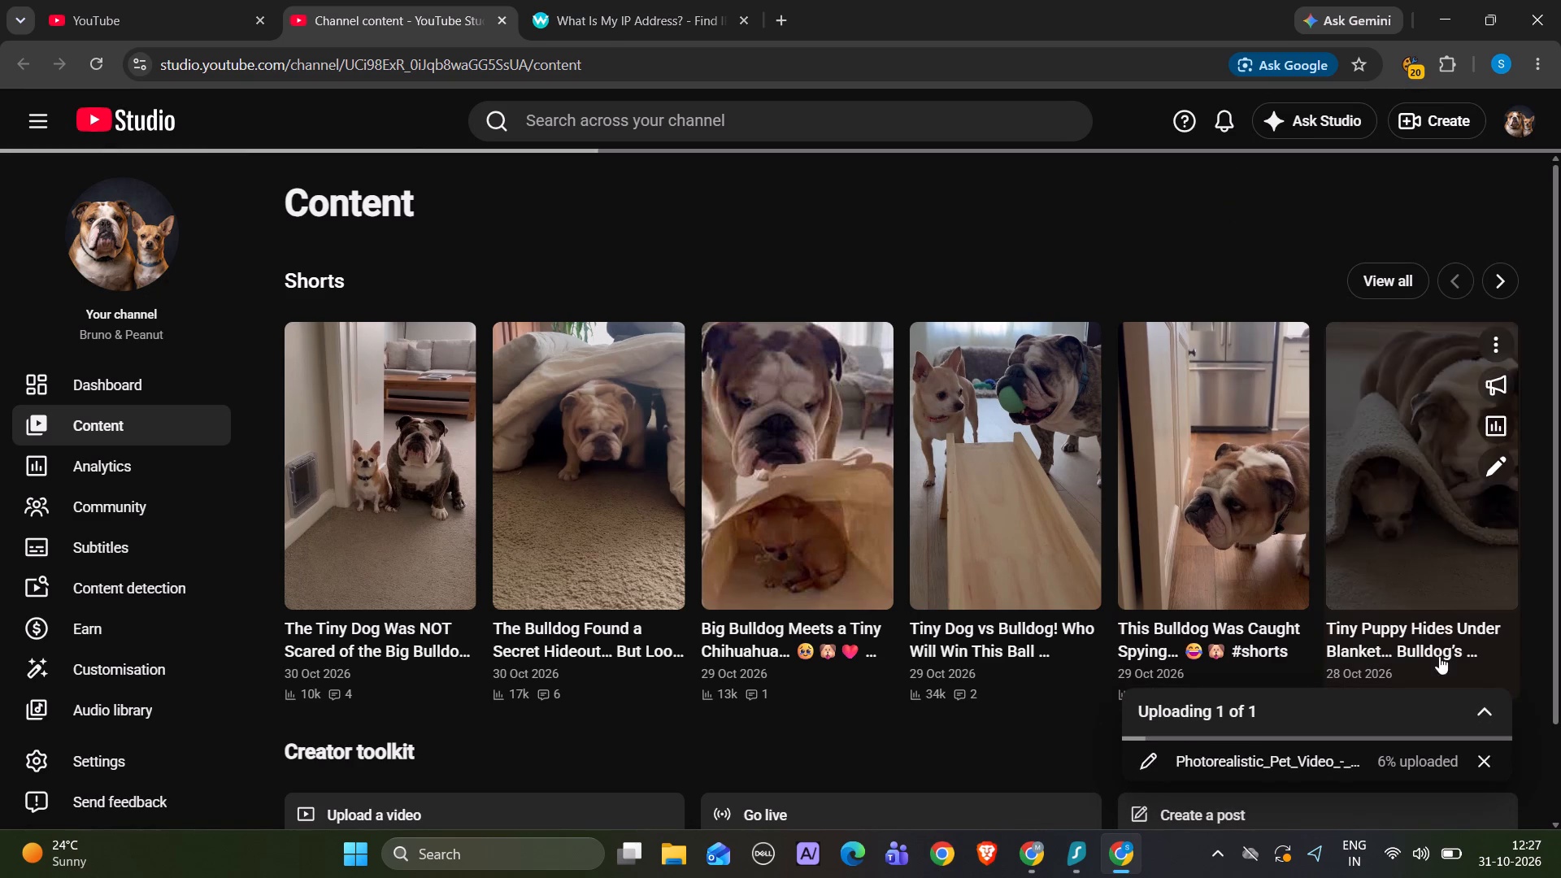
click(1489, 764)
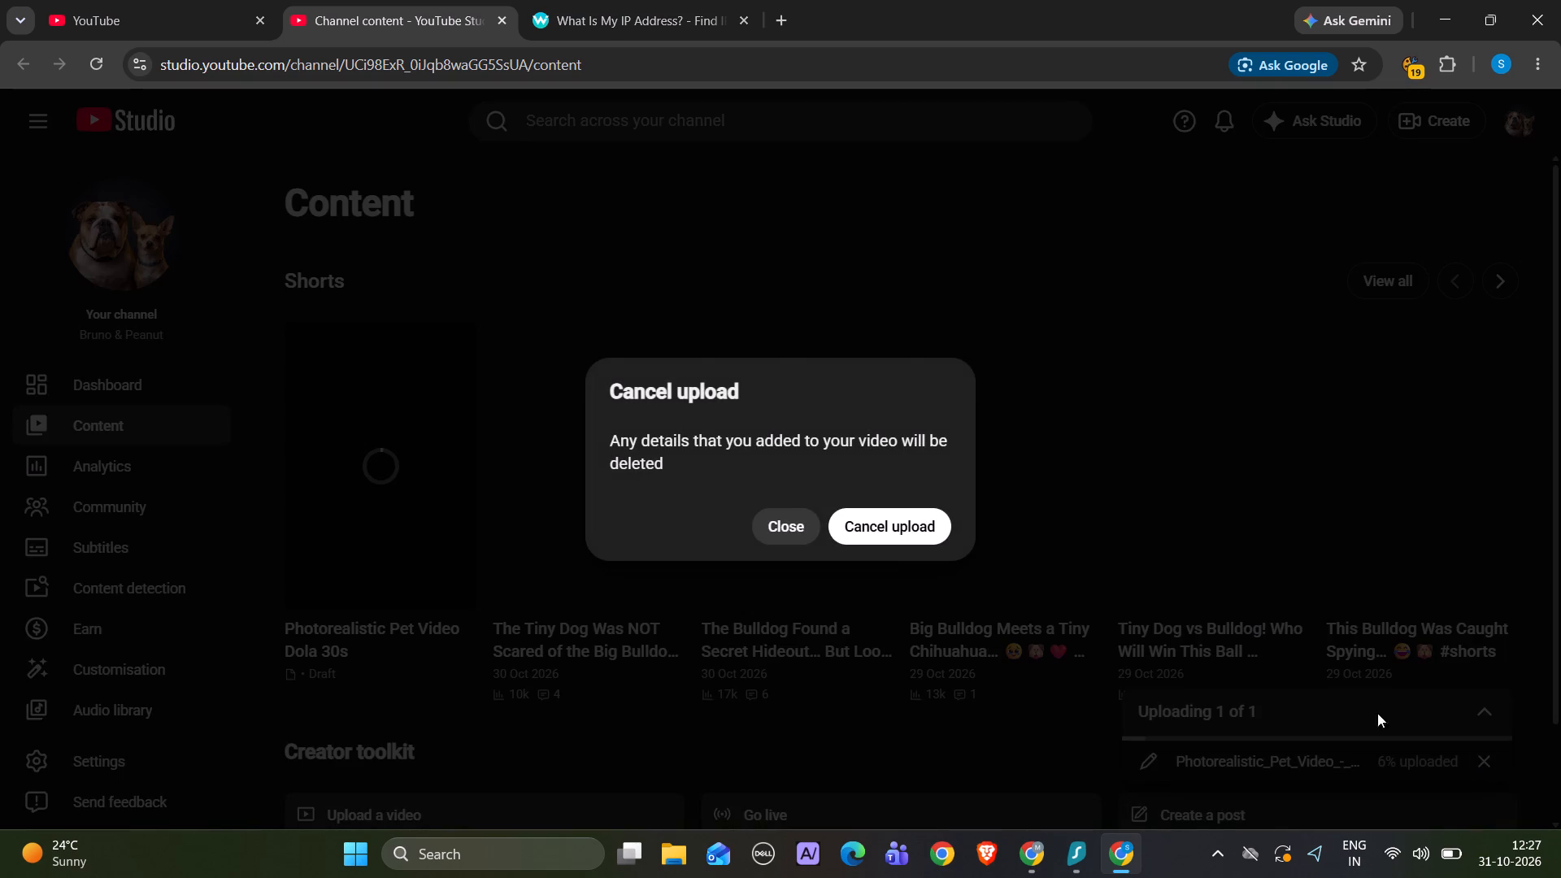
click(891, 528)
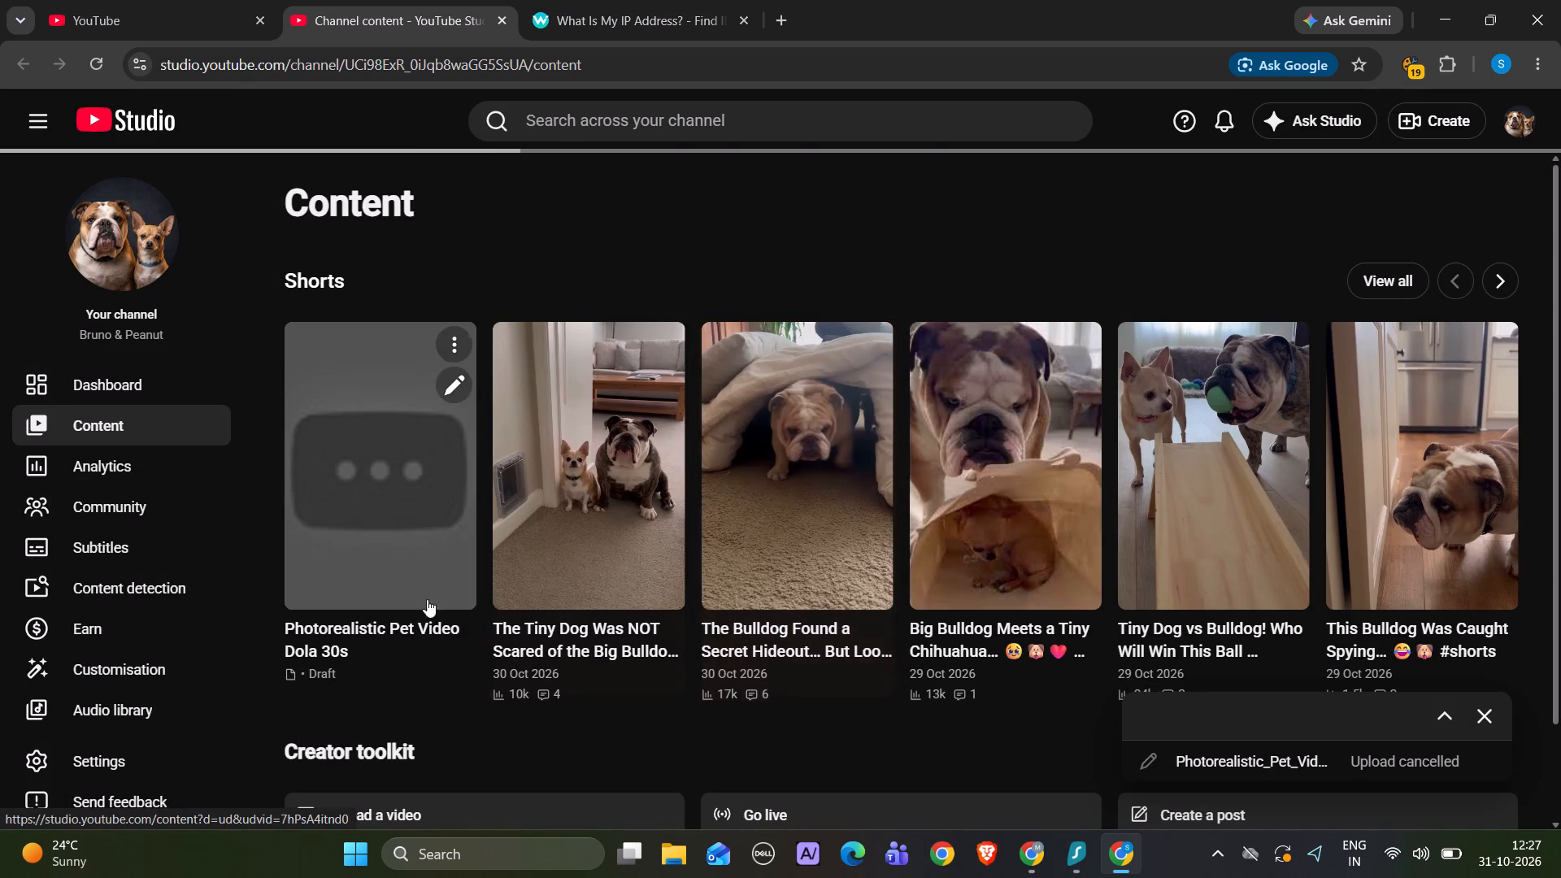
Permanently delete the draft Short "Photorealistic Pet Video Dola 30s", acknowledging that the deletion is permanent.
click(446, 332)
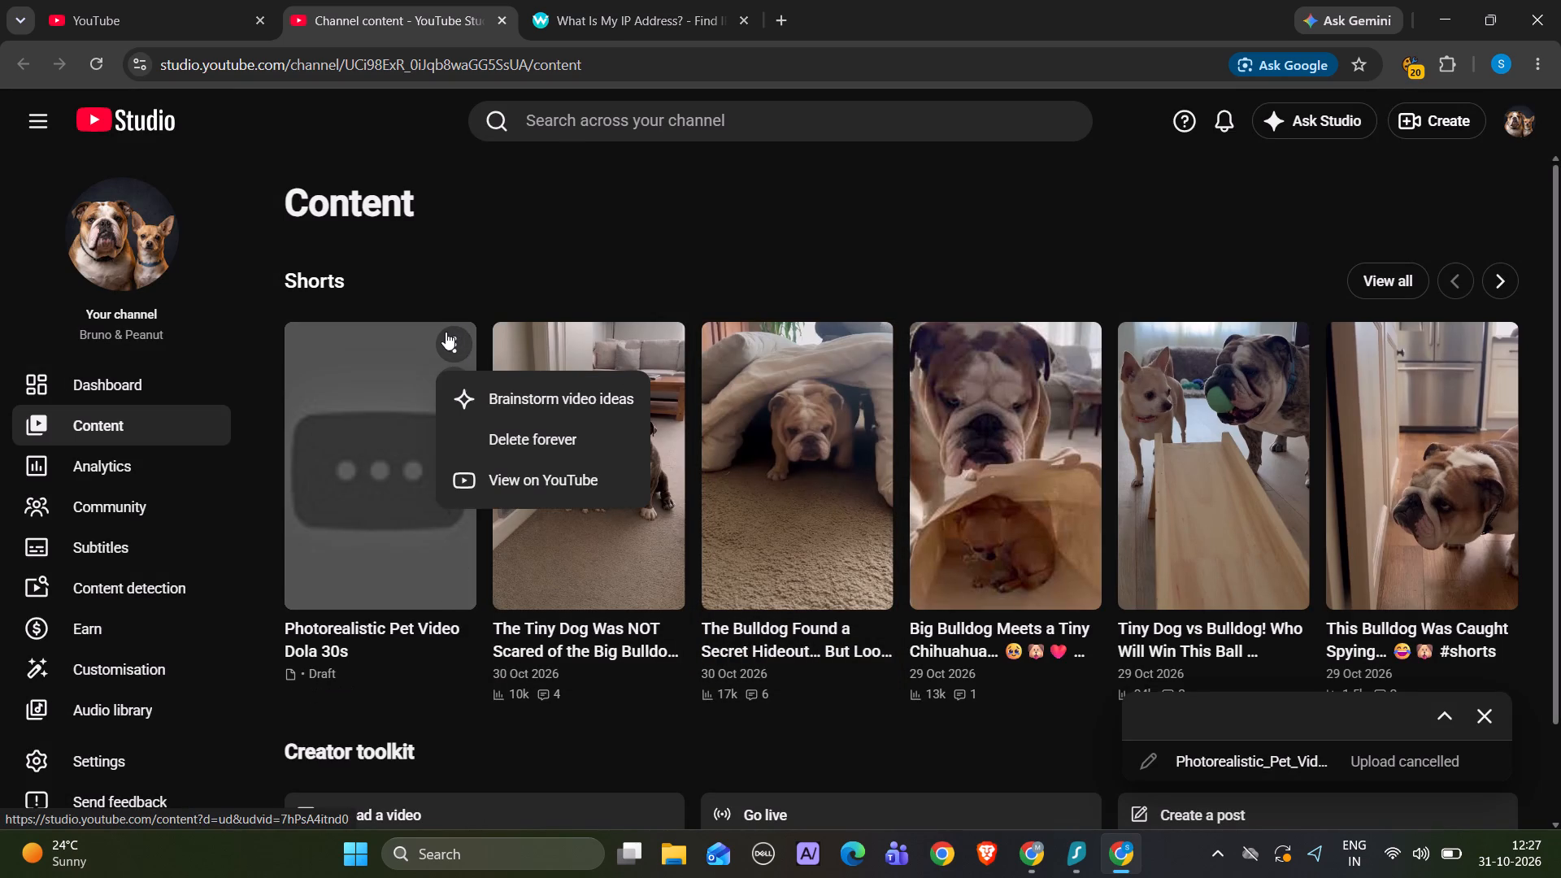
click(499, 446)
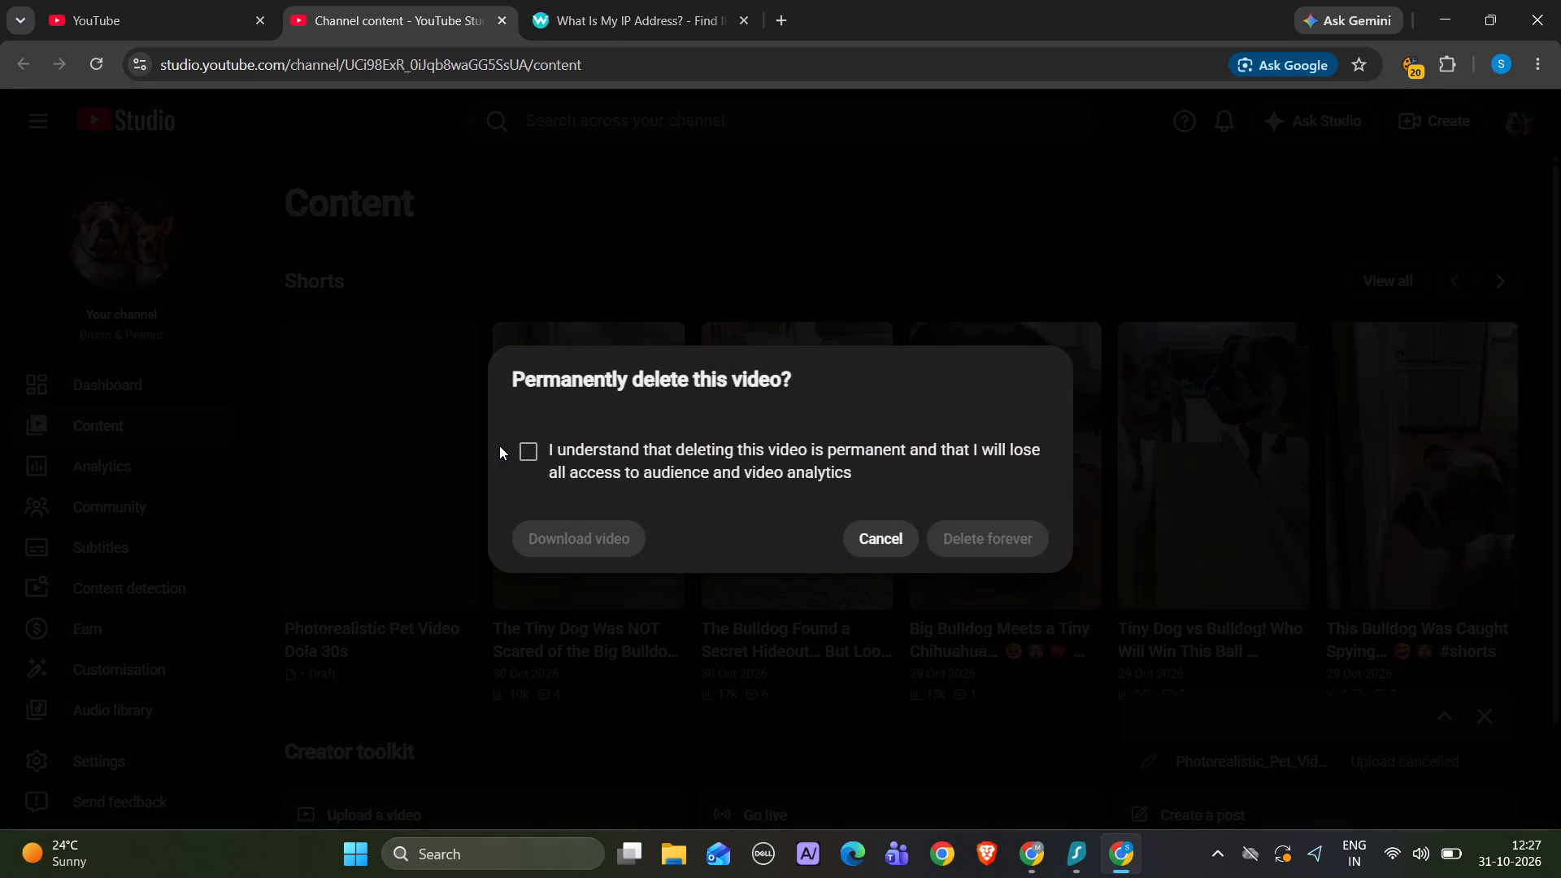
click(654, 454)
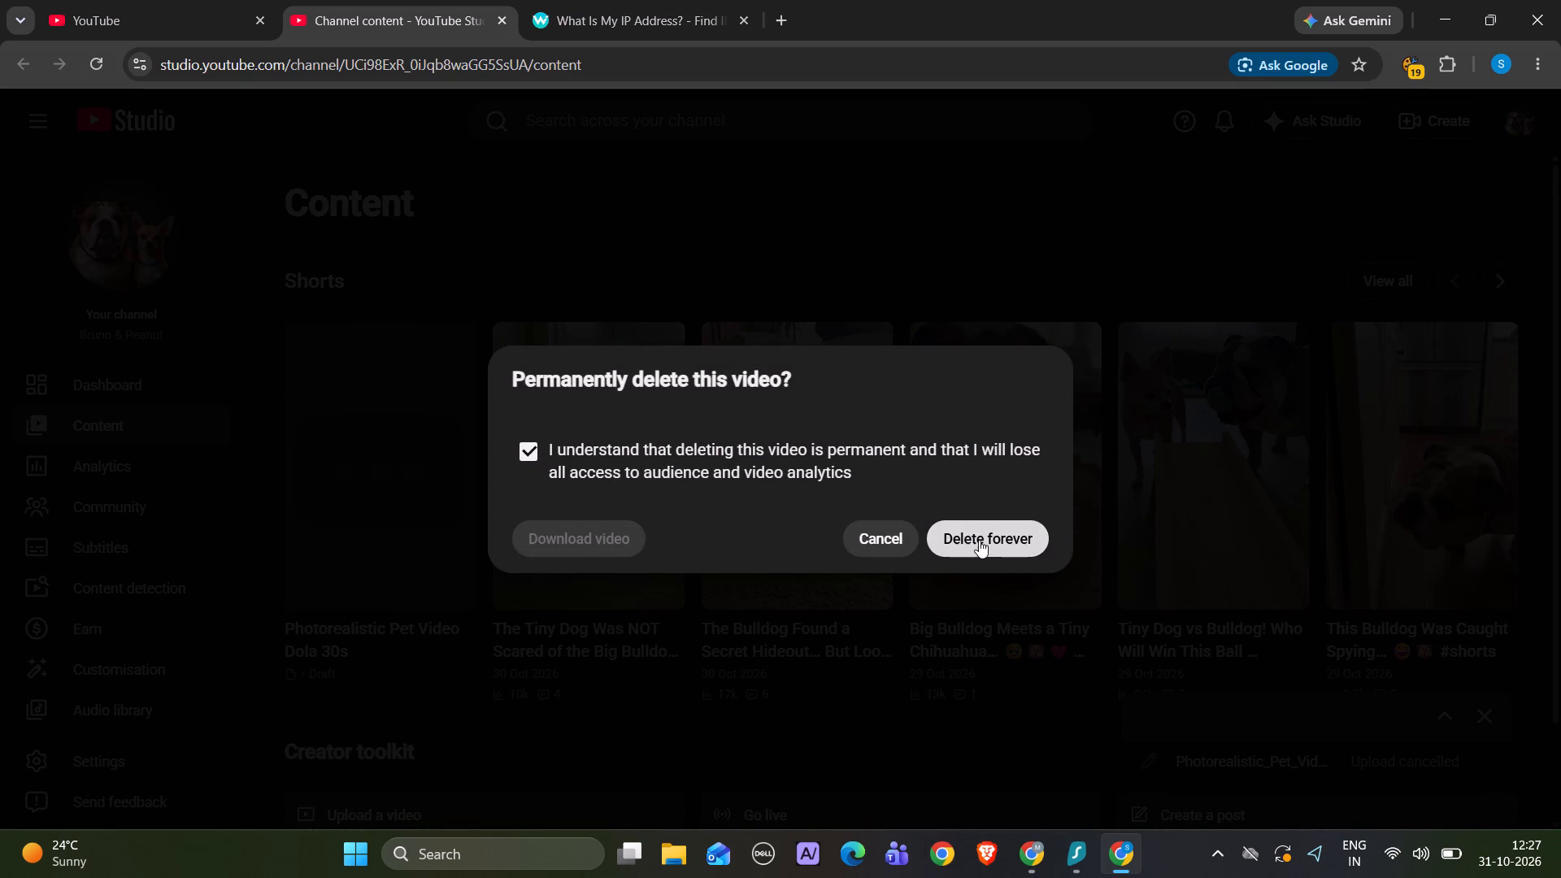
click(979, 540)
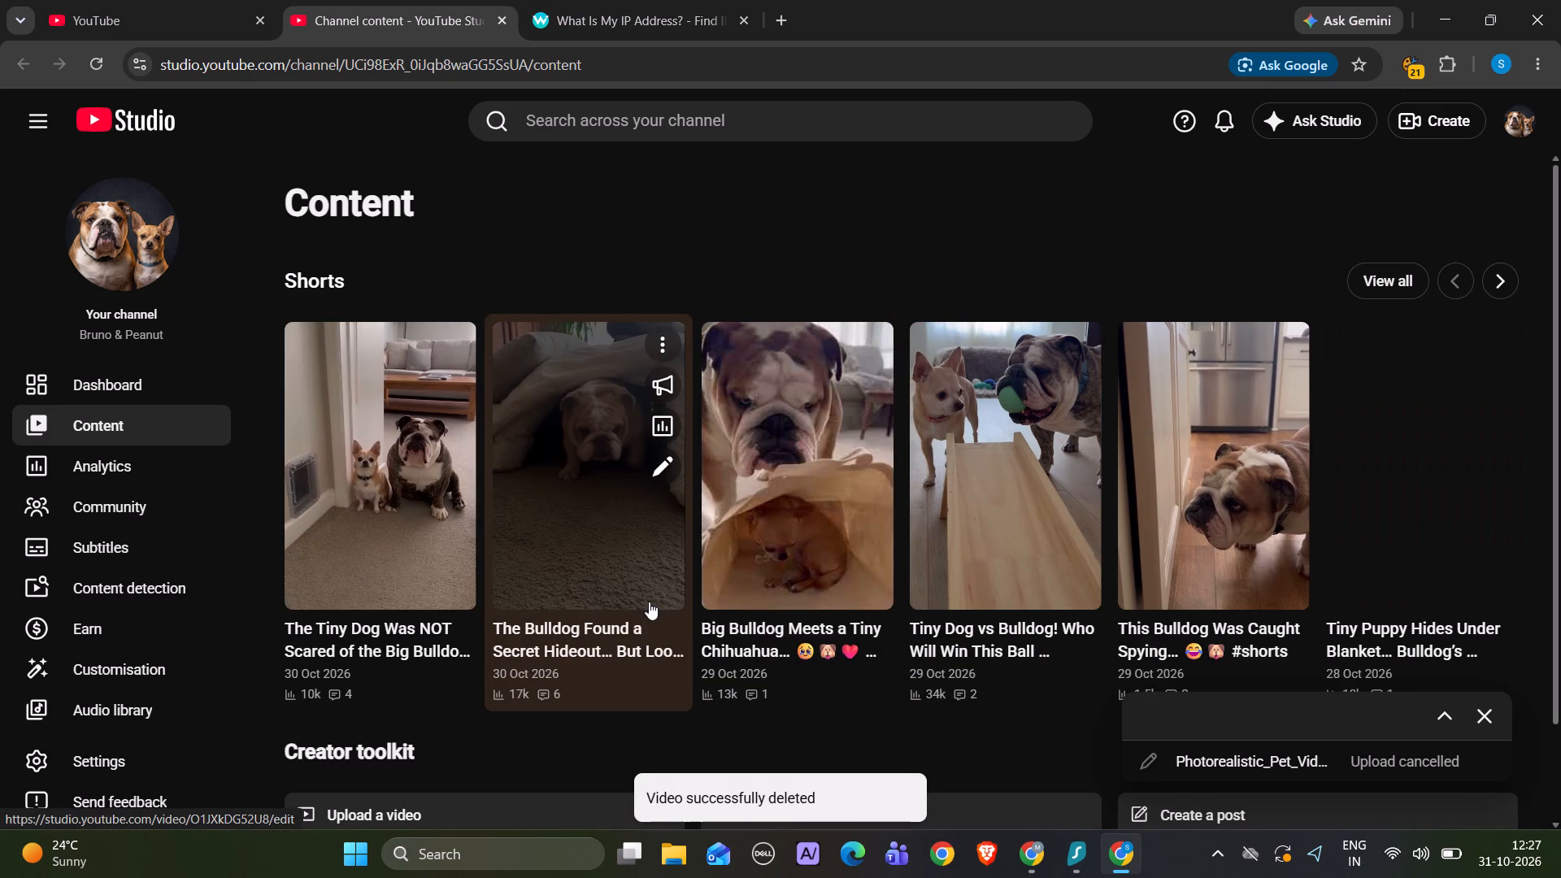
Look through the full list of the channel's Shorts and open the channel dashboard.
click(1359, 283)
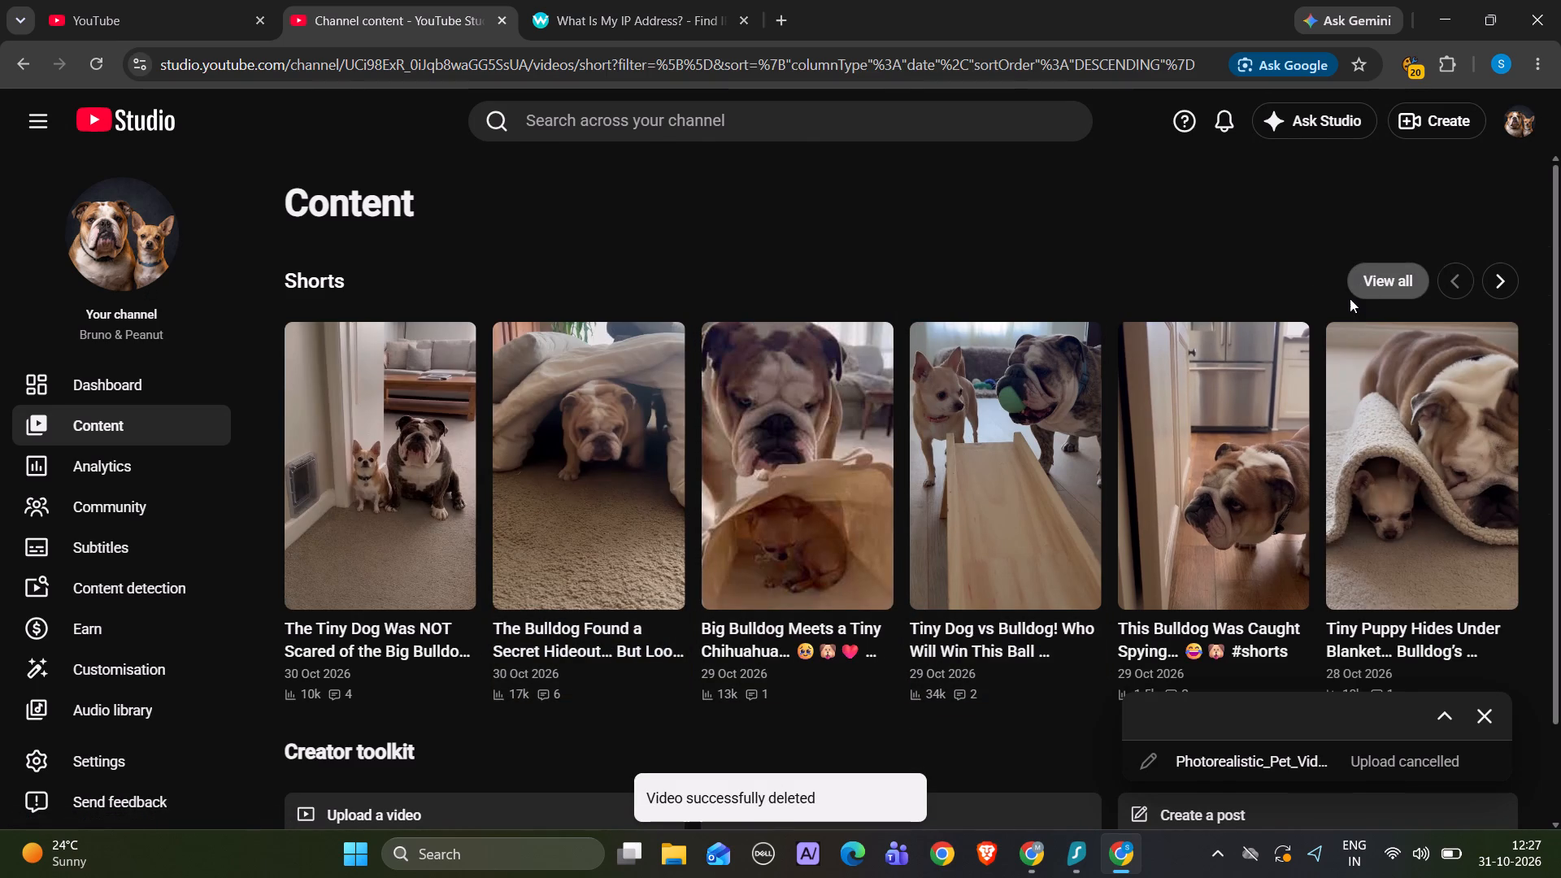
scroll(989, 385, down, 5)
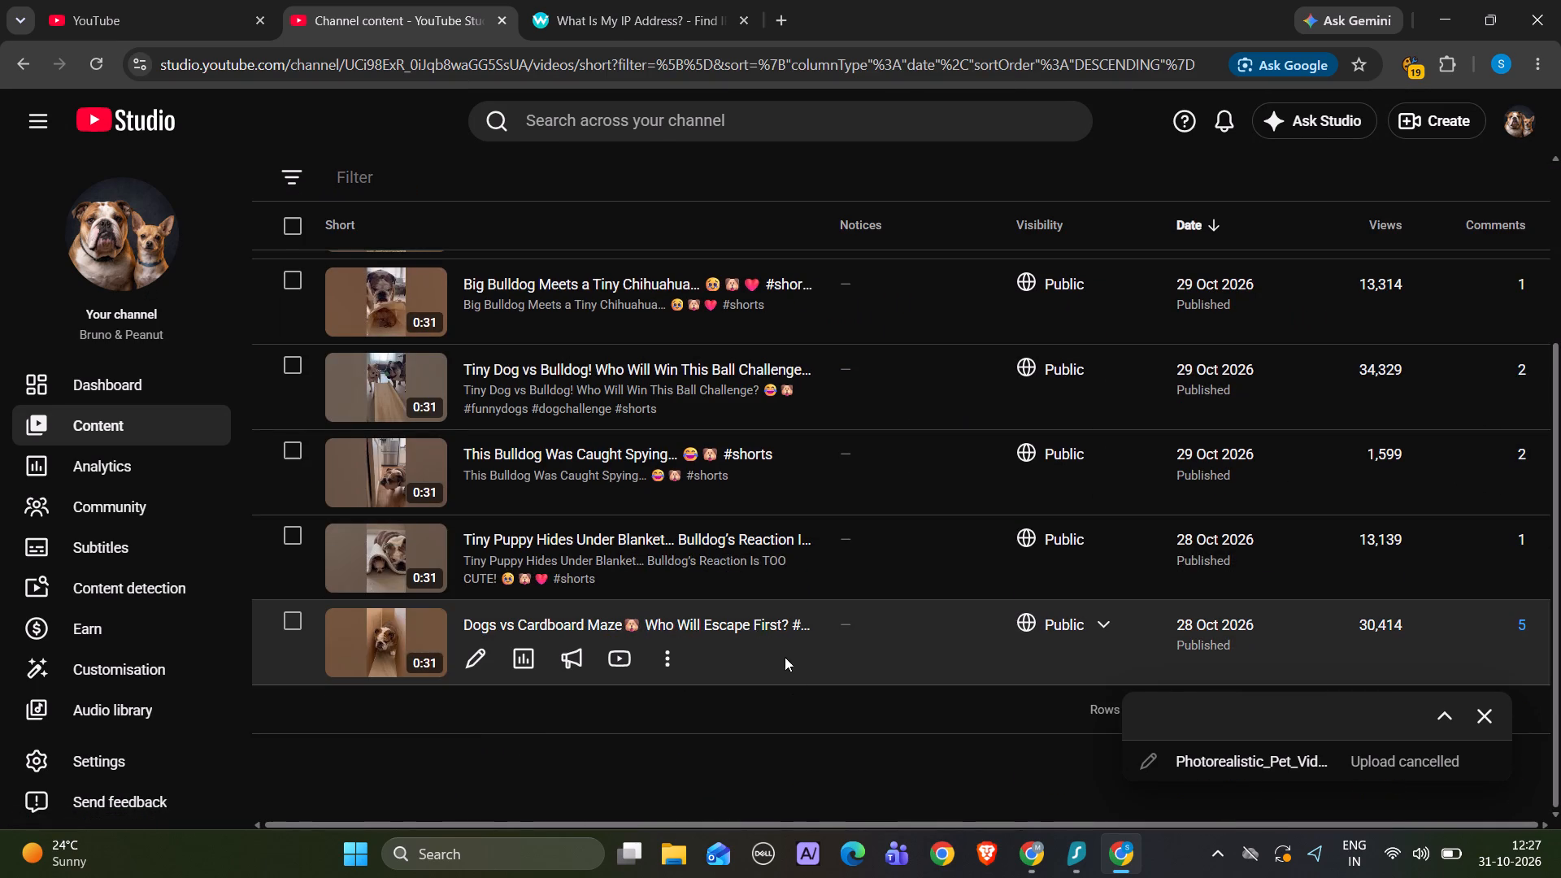
scroll(811, 302, up, 1)
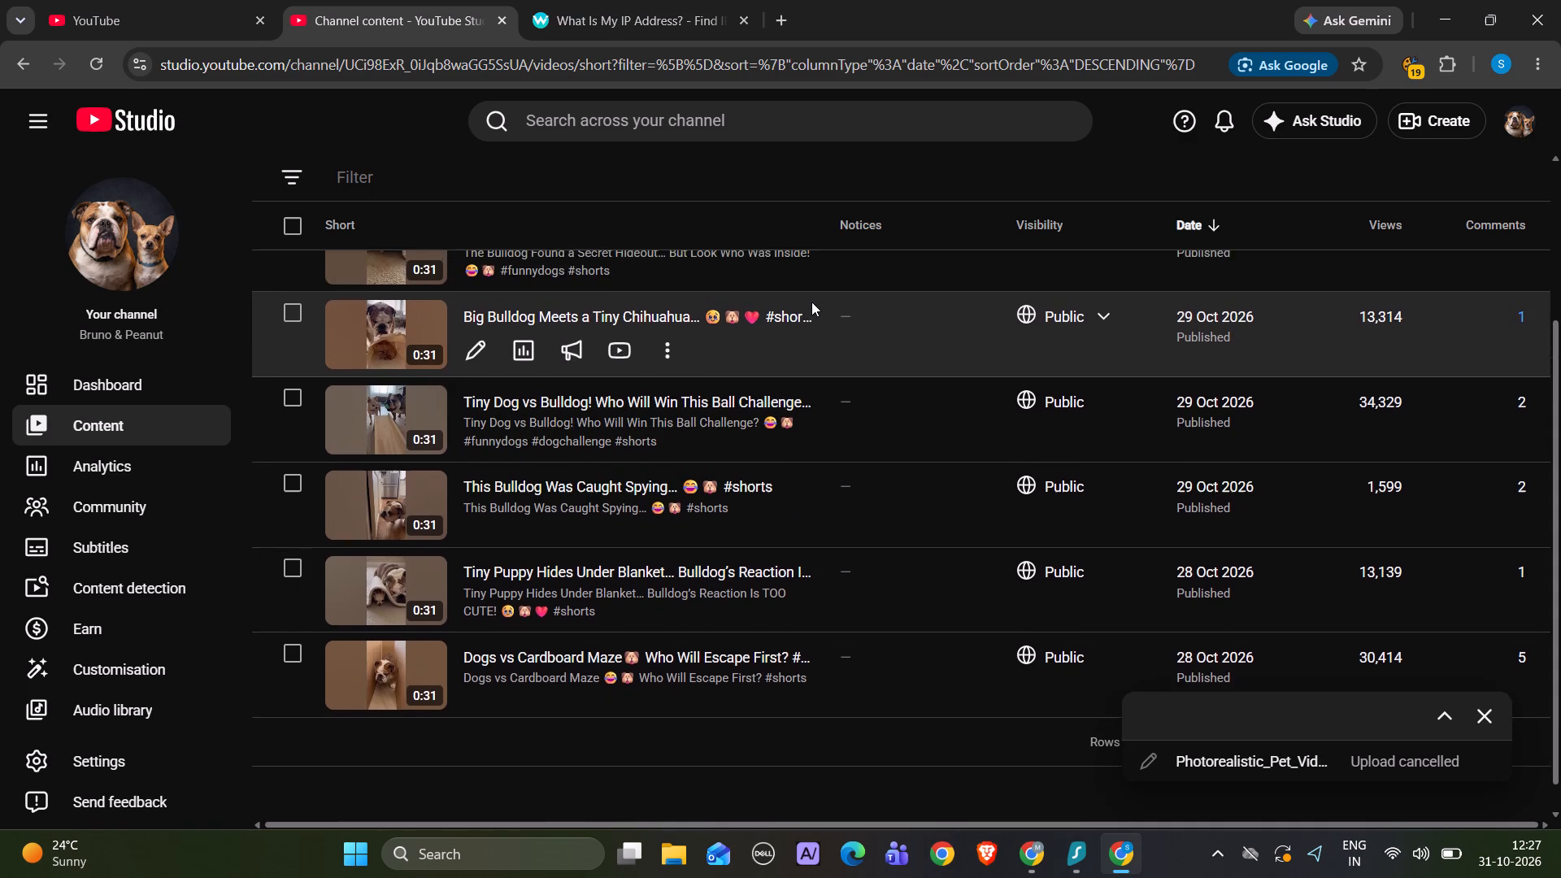
scroll(811, 302, up, 3)
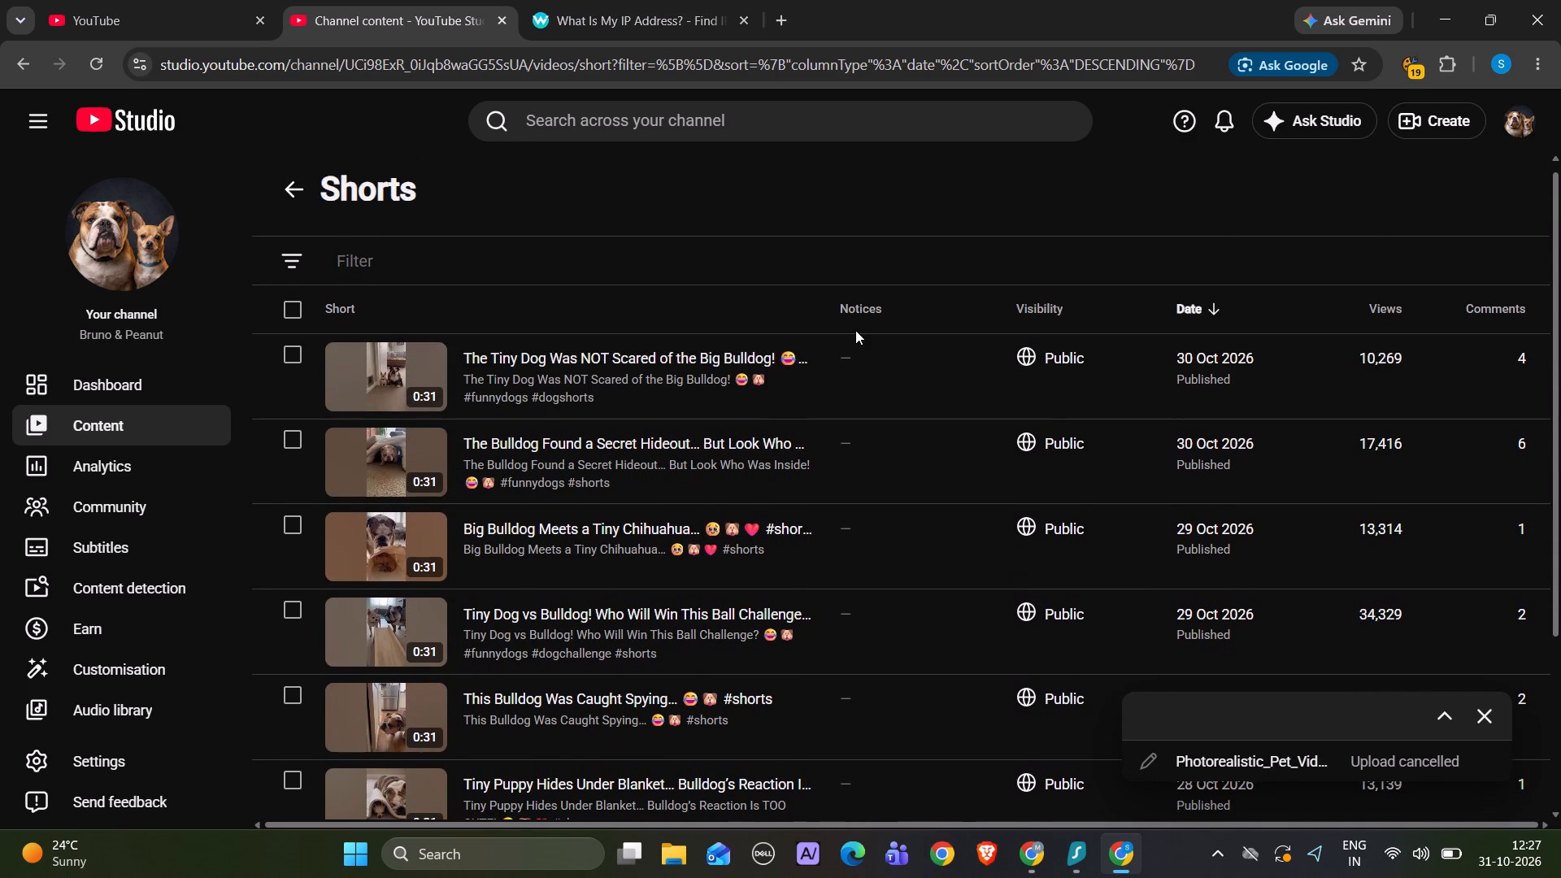
click(109, 386)
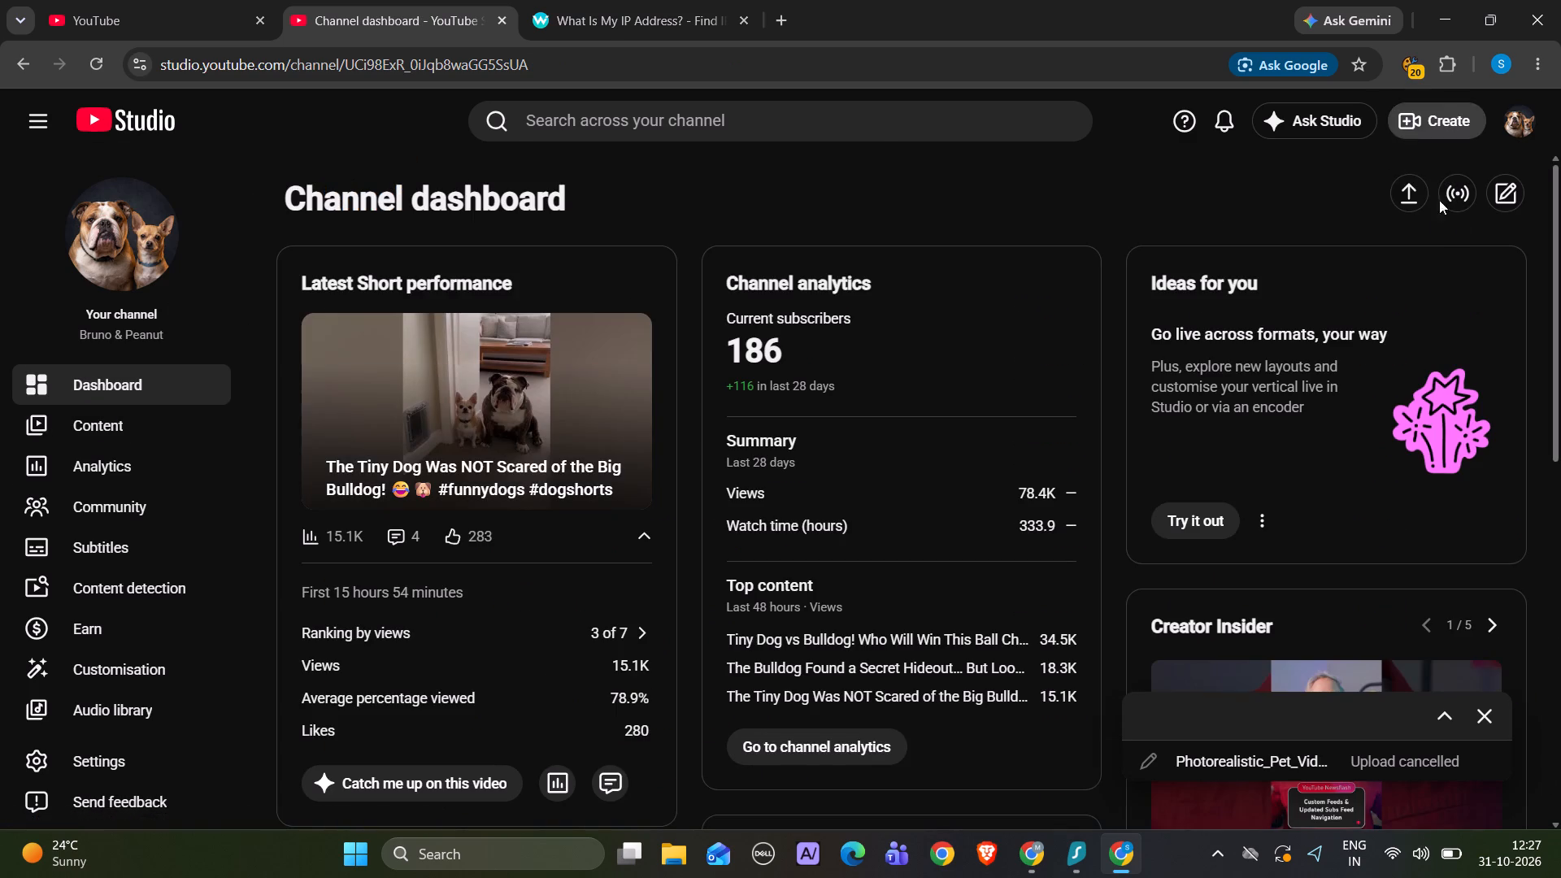
Start uploading Video_30s (4).mp4 from the Downloads > dola folder to the channel and close its details dialog.
click(1404, 199)
click(767, 572)
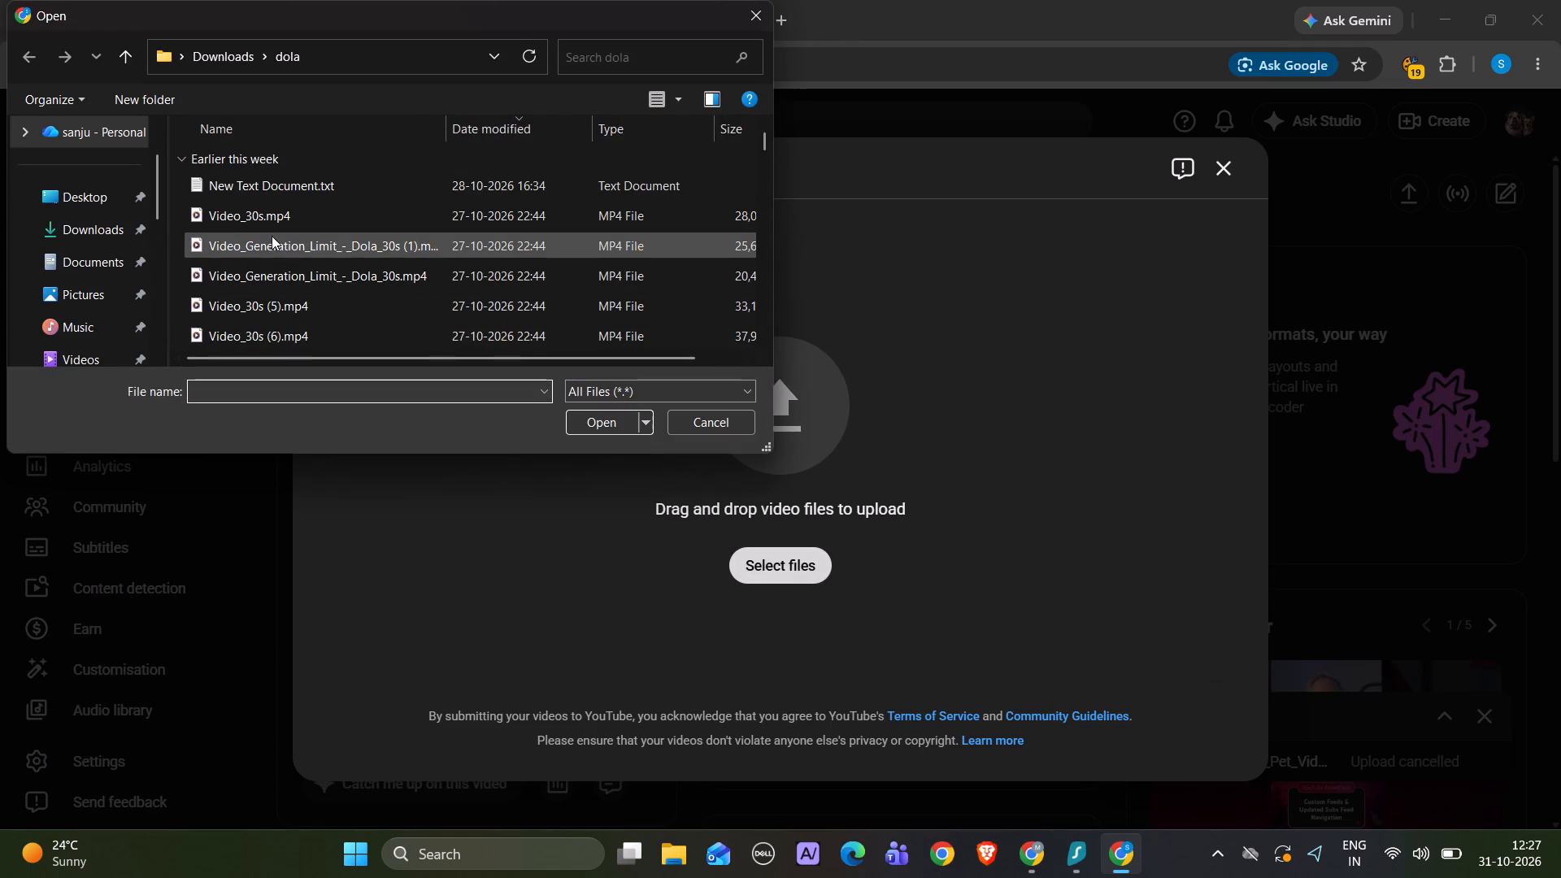
scroll(272, 234, down, 1)
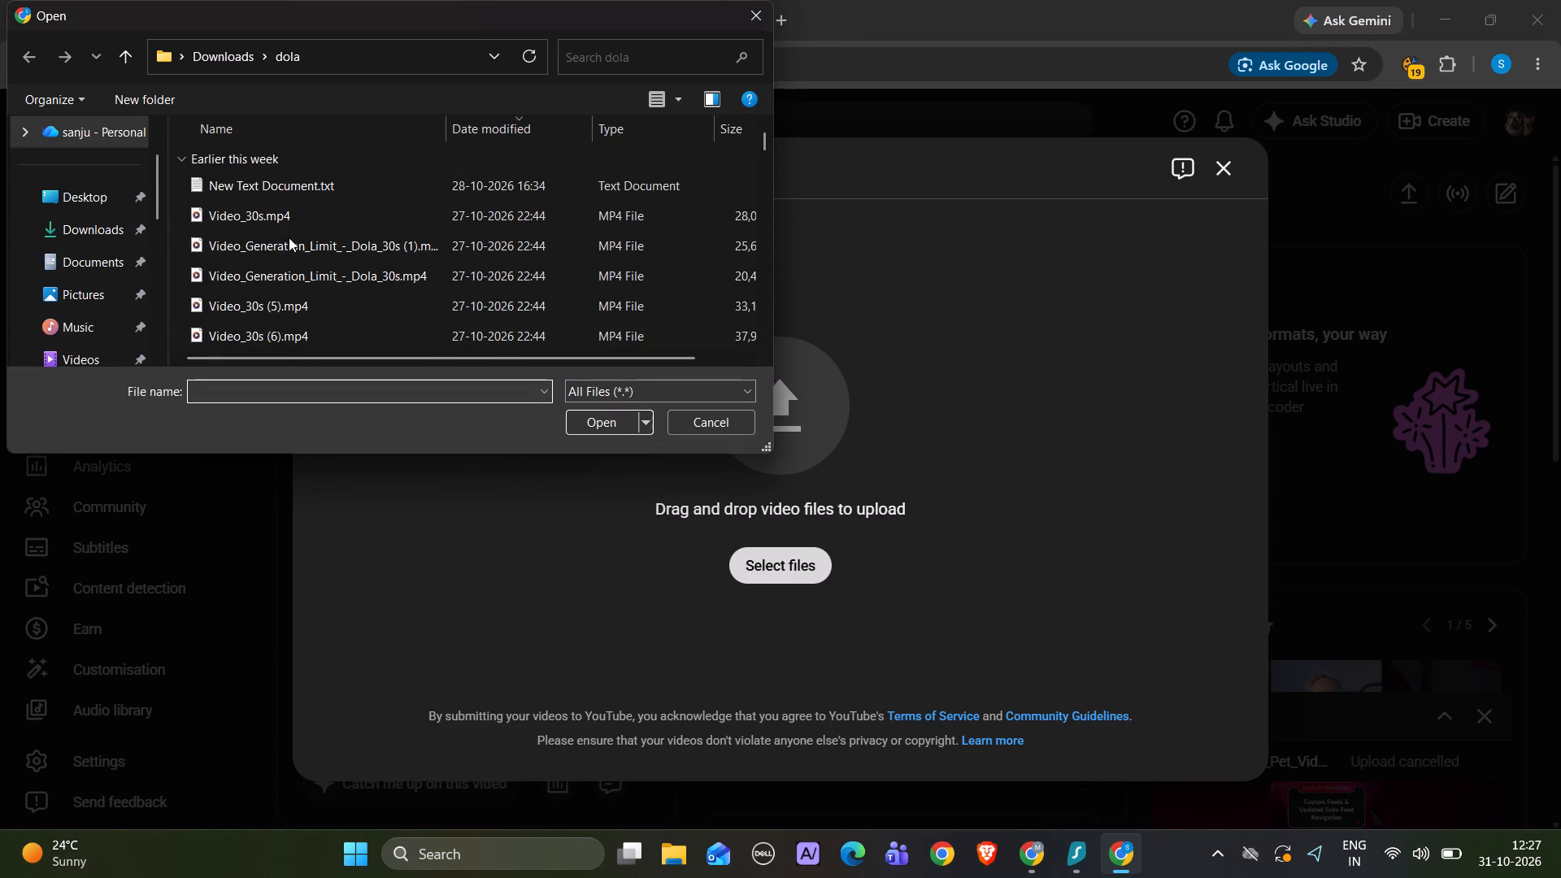
scroll(289, 237, down, 2)
scroll(300, 334, down, 1)
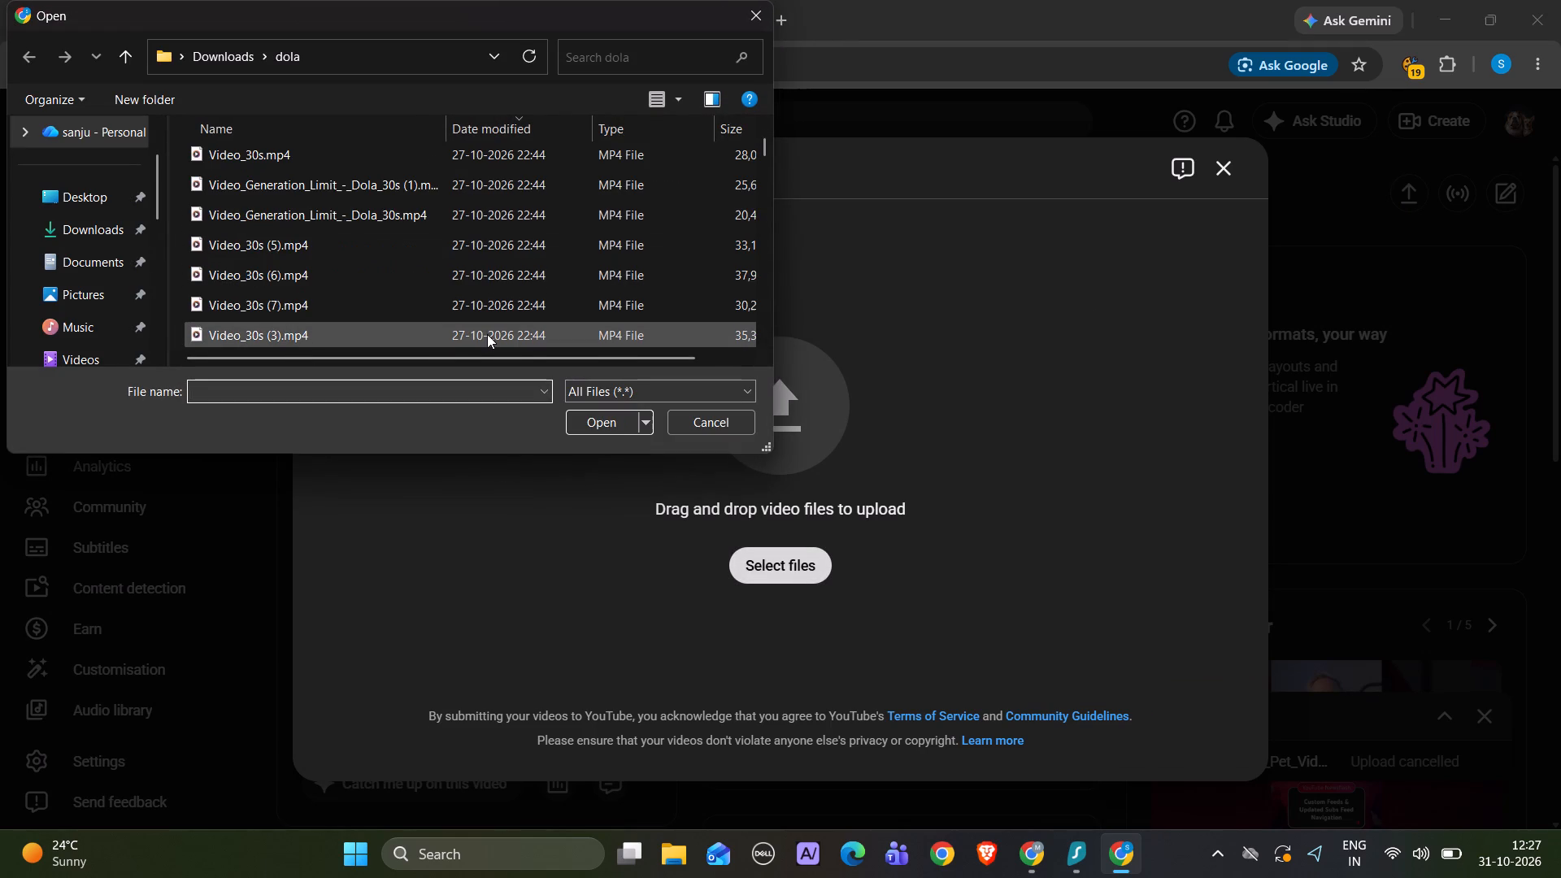
scroll(487, 334, down, 1)
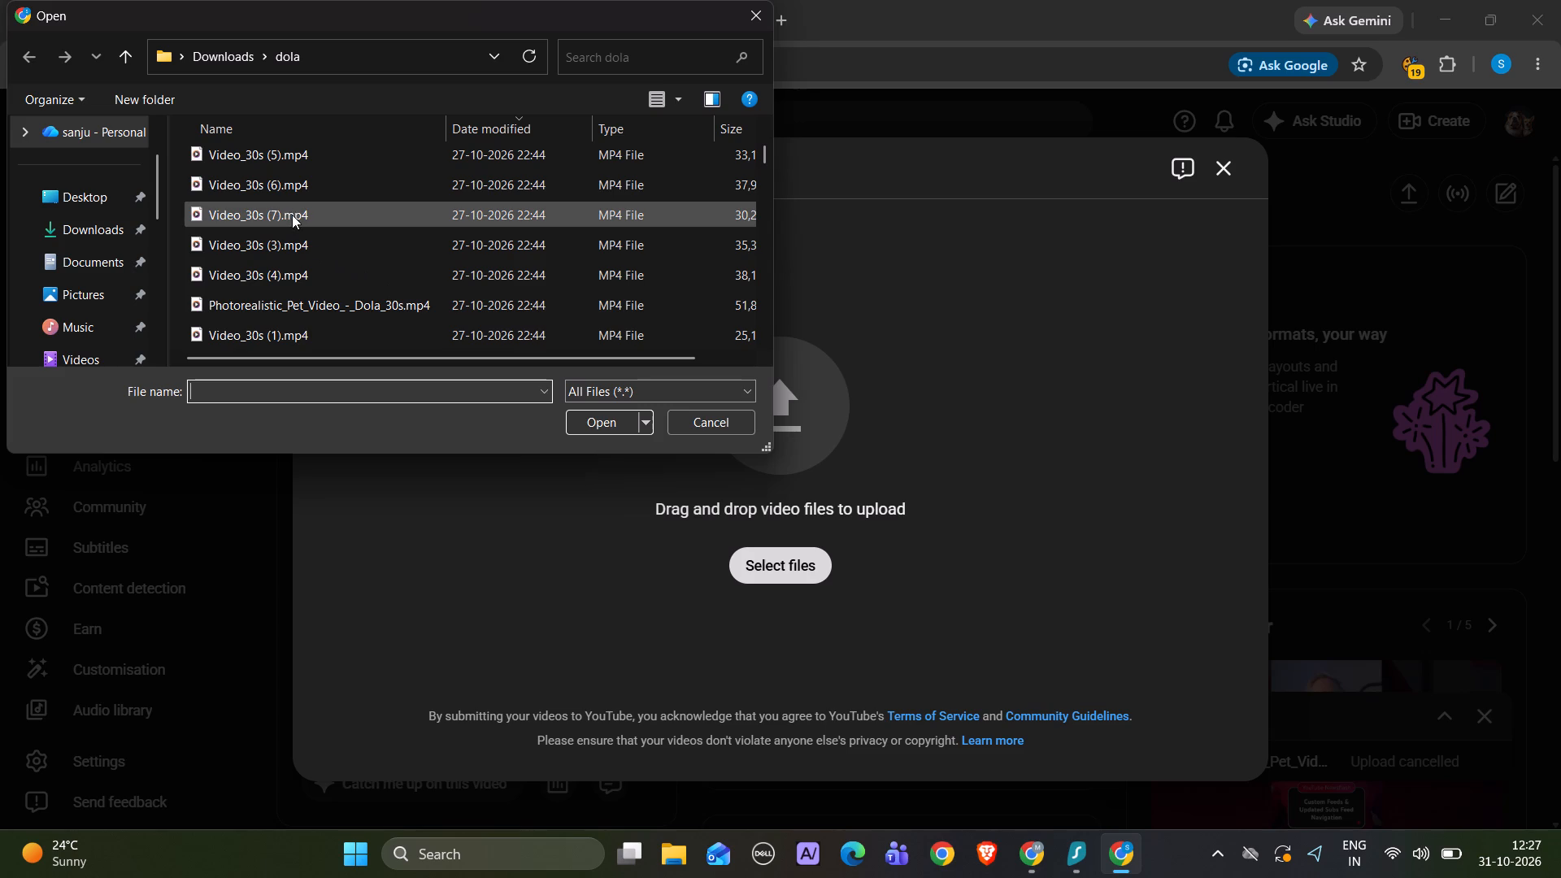
click(313, 280)
click(605, 421)
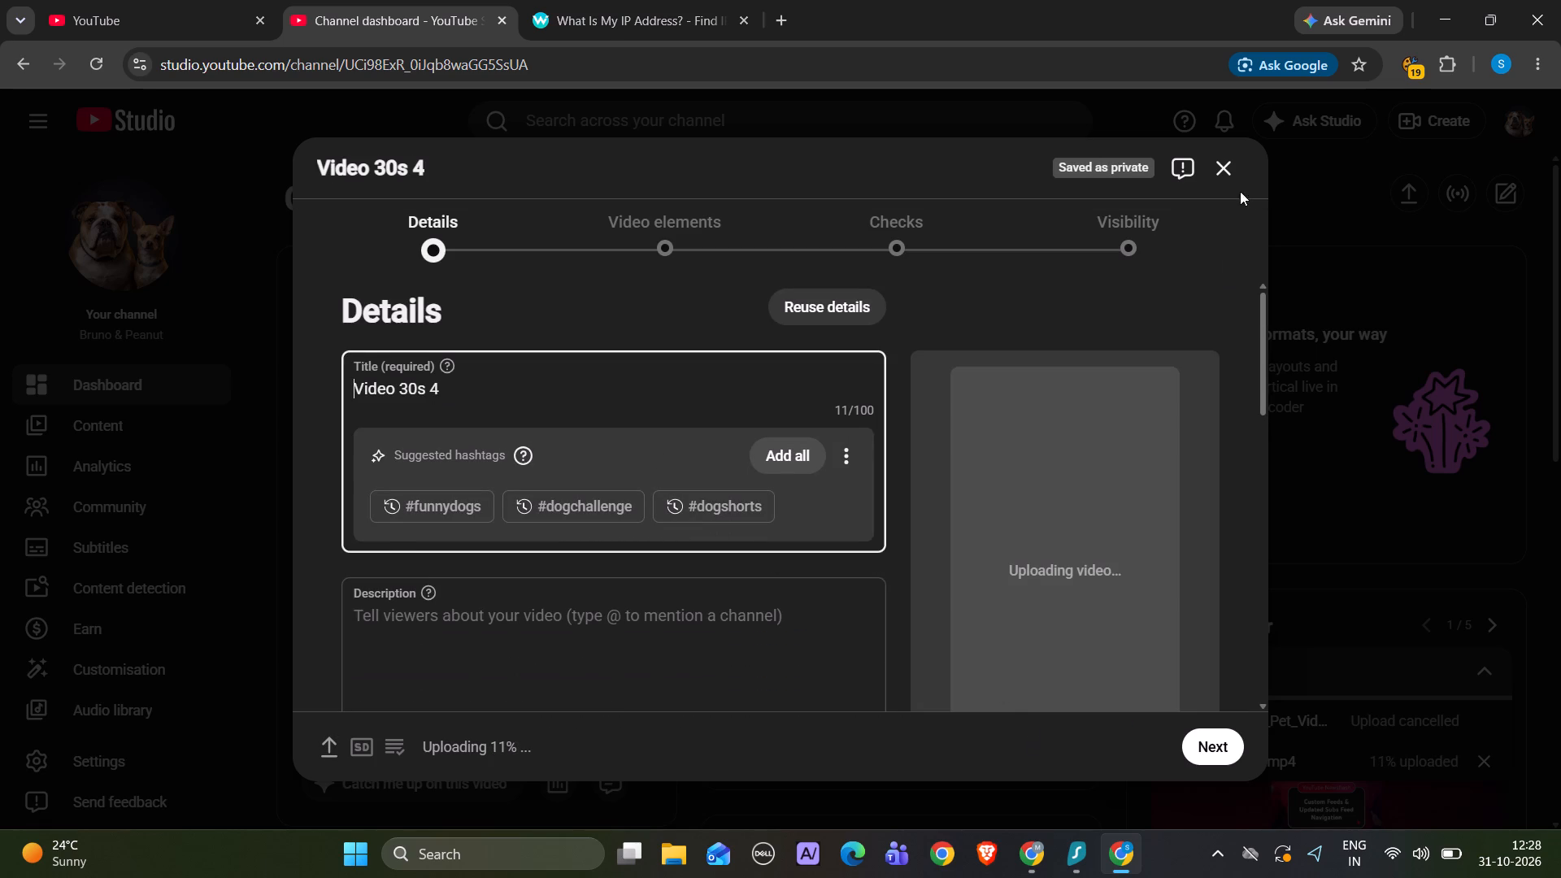
click(1227, 172)
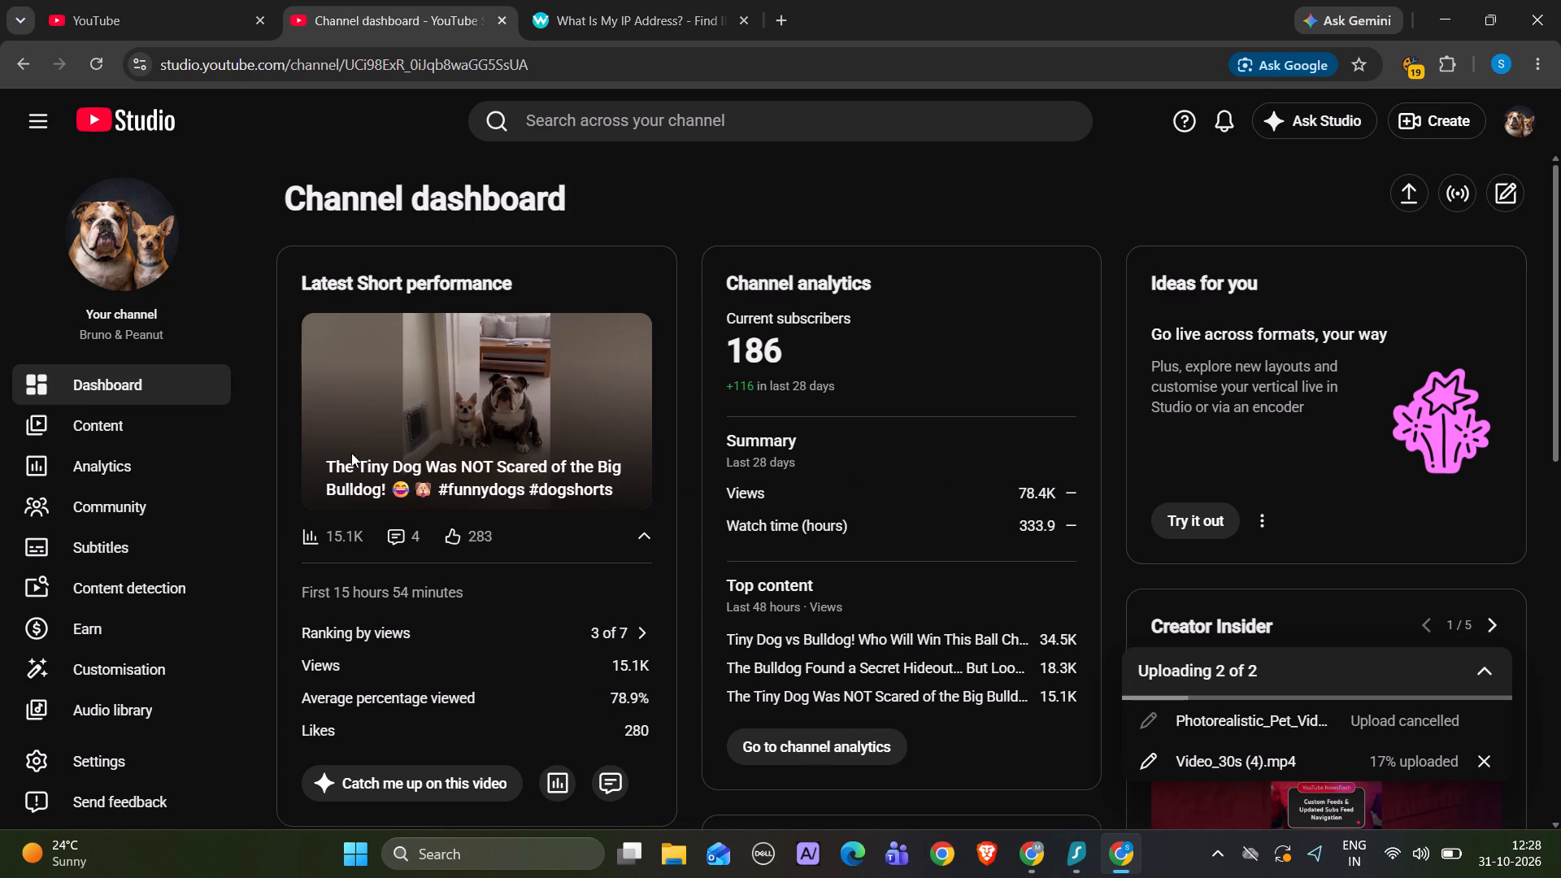
From the full list of Shorts, open the comments of "This Bulldog Was Caught Spying…" and like the viewer's comment.
click(110, 431)
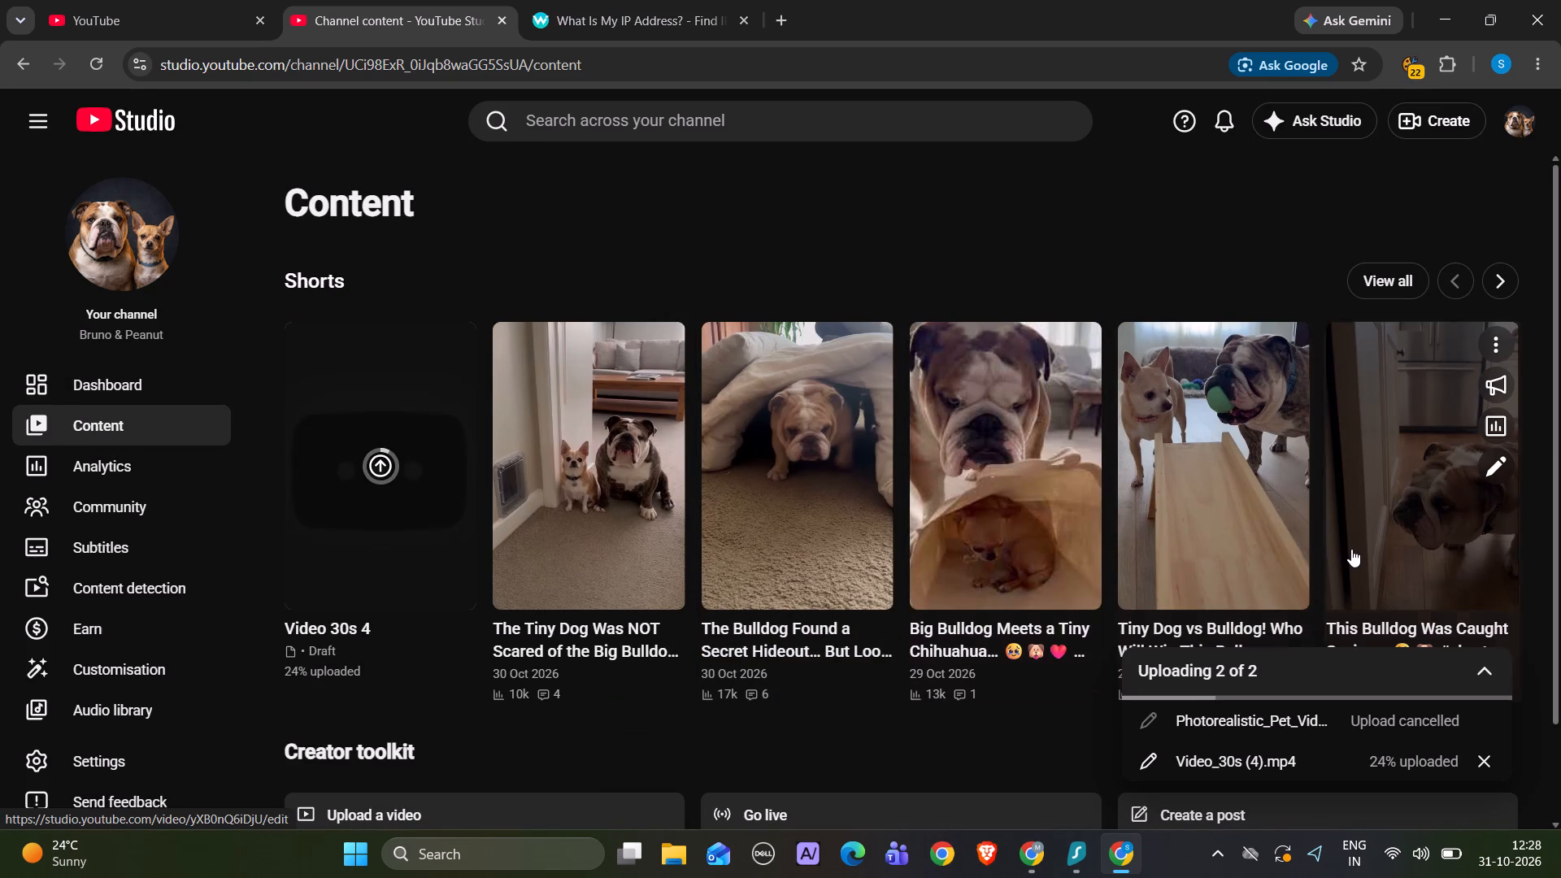
scroll(1351, 548, left, 2)
click(1380, 283)
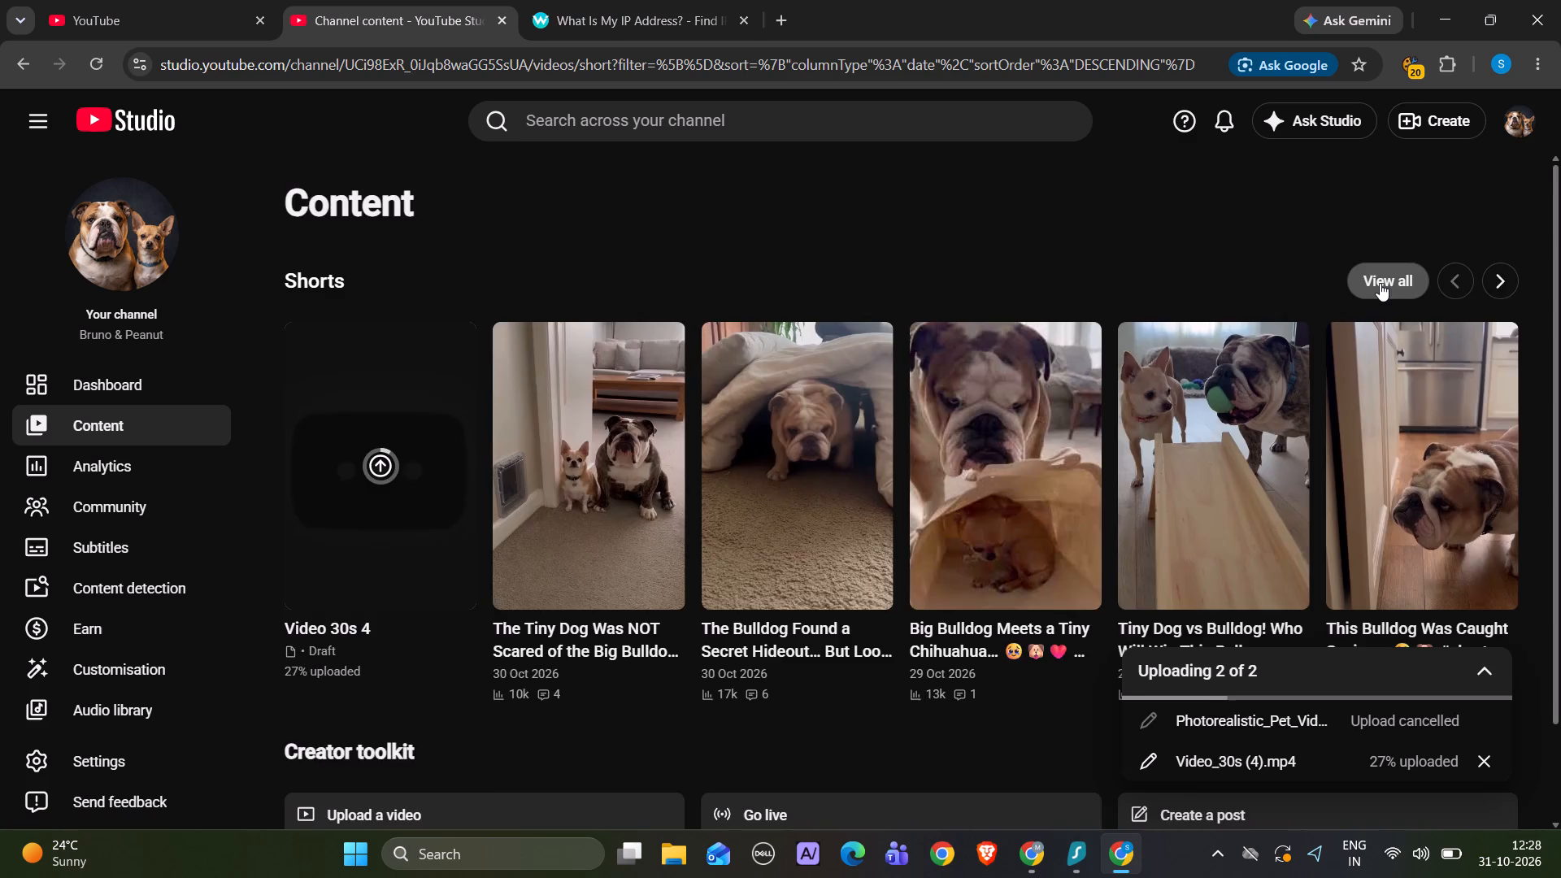
scroll(928, 606, down, 4)
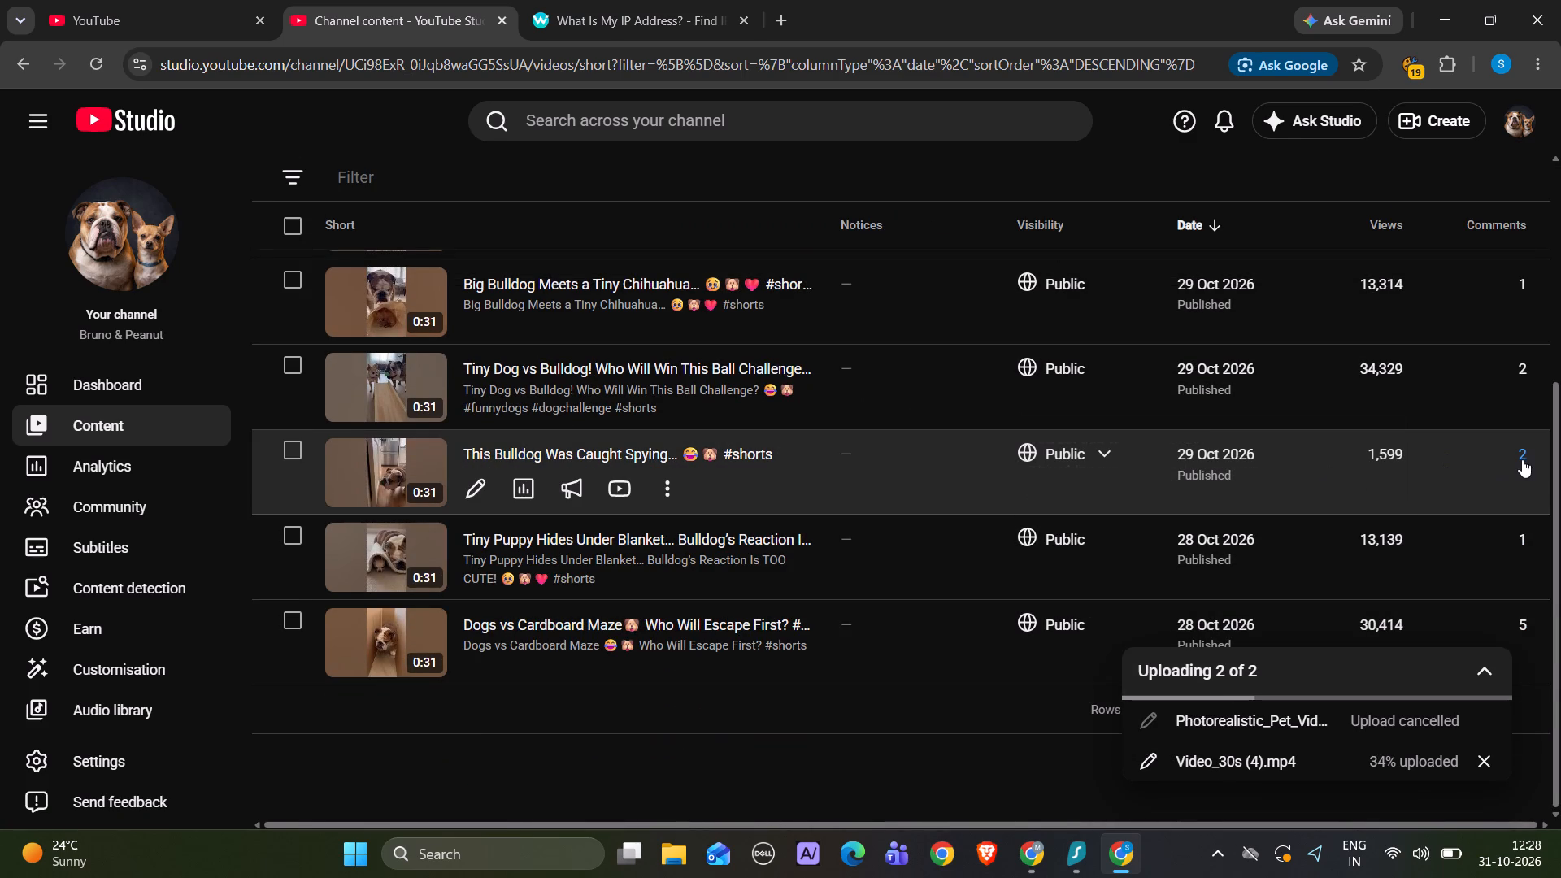
scroll(1463, 467, left, 2)
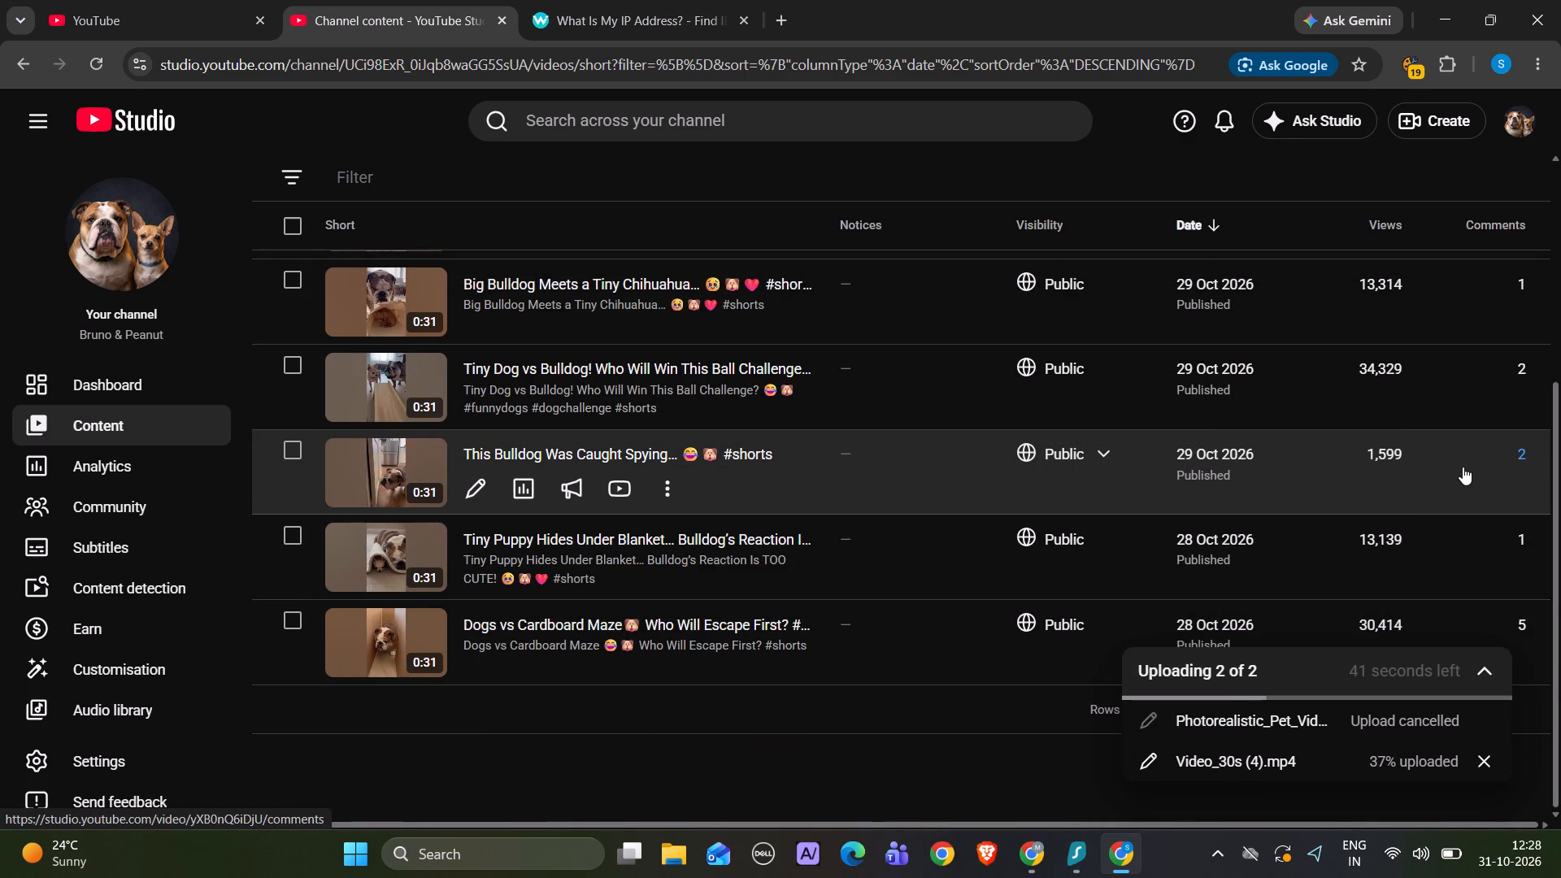
click(1463, 459)
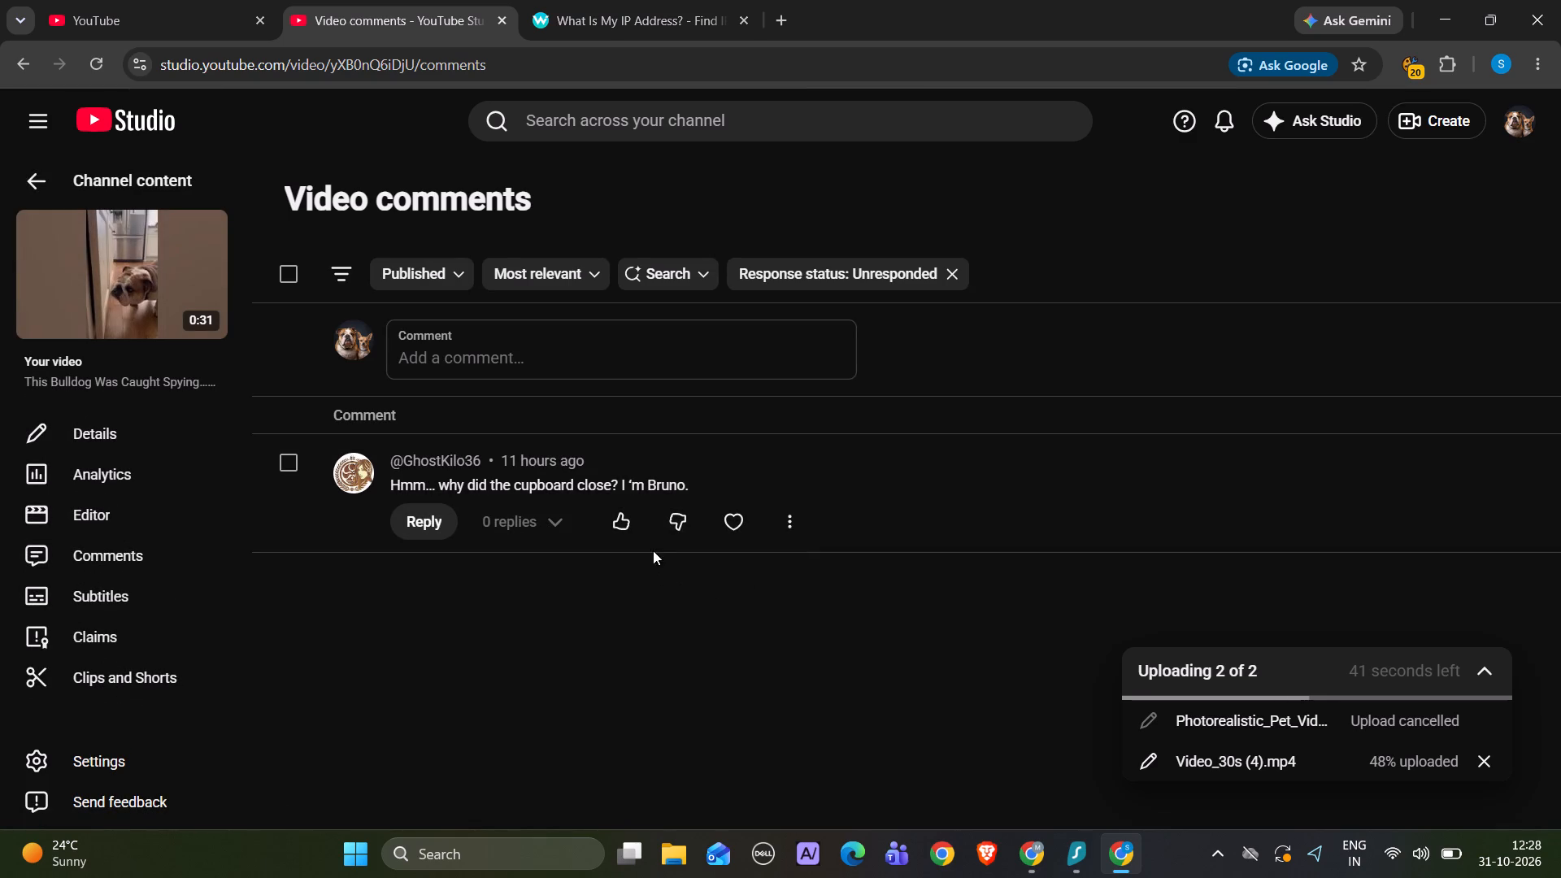
click(616, 527)
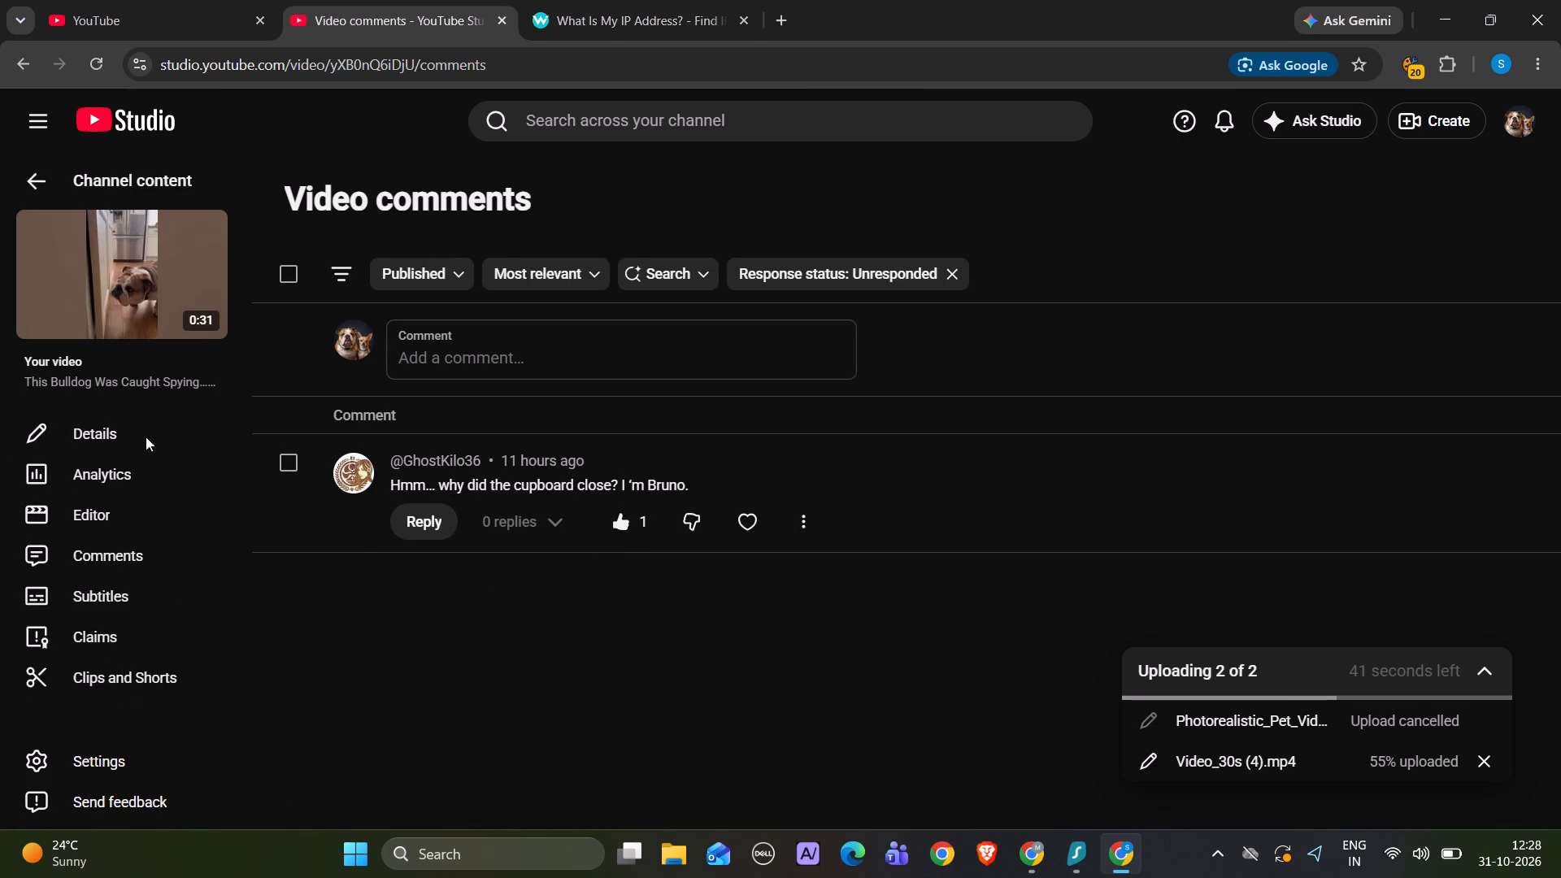
View the editor and details pages of the "This Bulldog Was Caught Spying…" Short, and return to the list of Shorts.
click(123, 515)
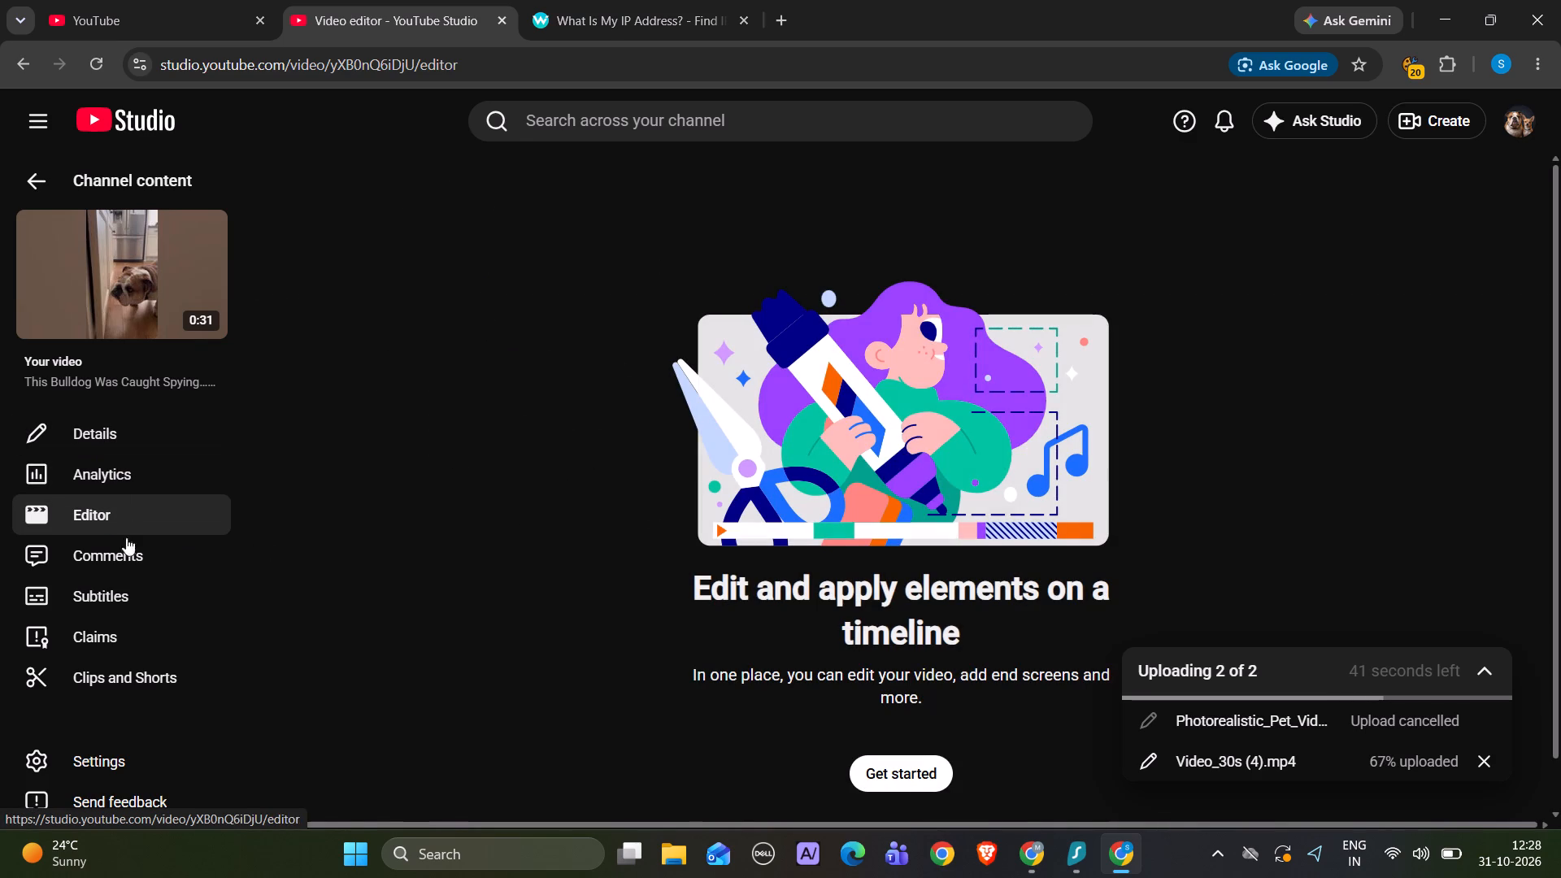
click(112, 437)
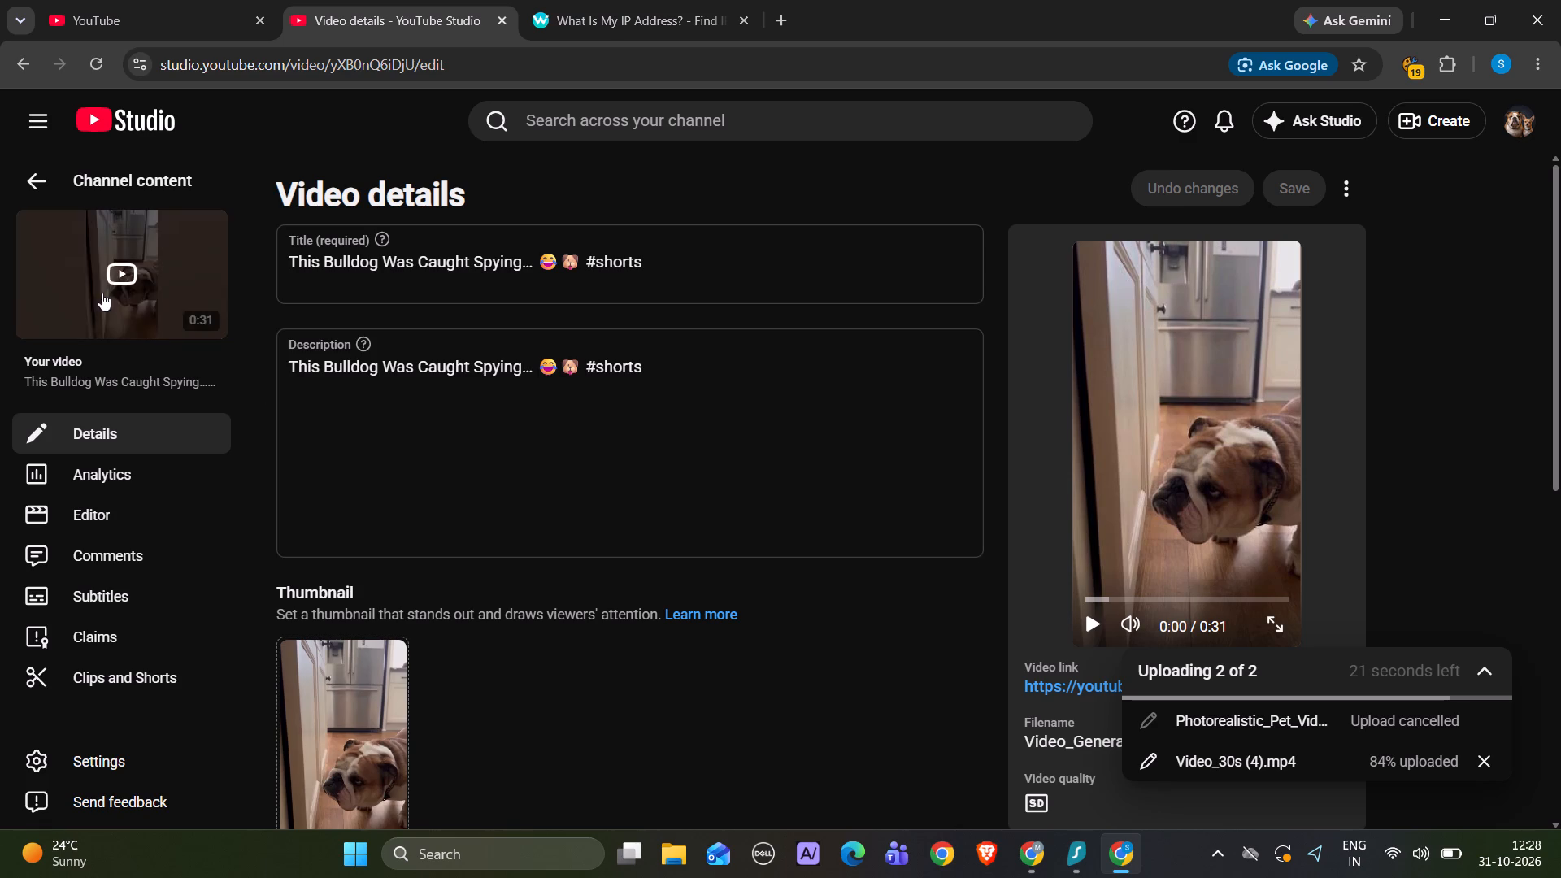
click(28, 177)
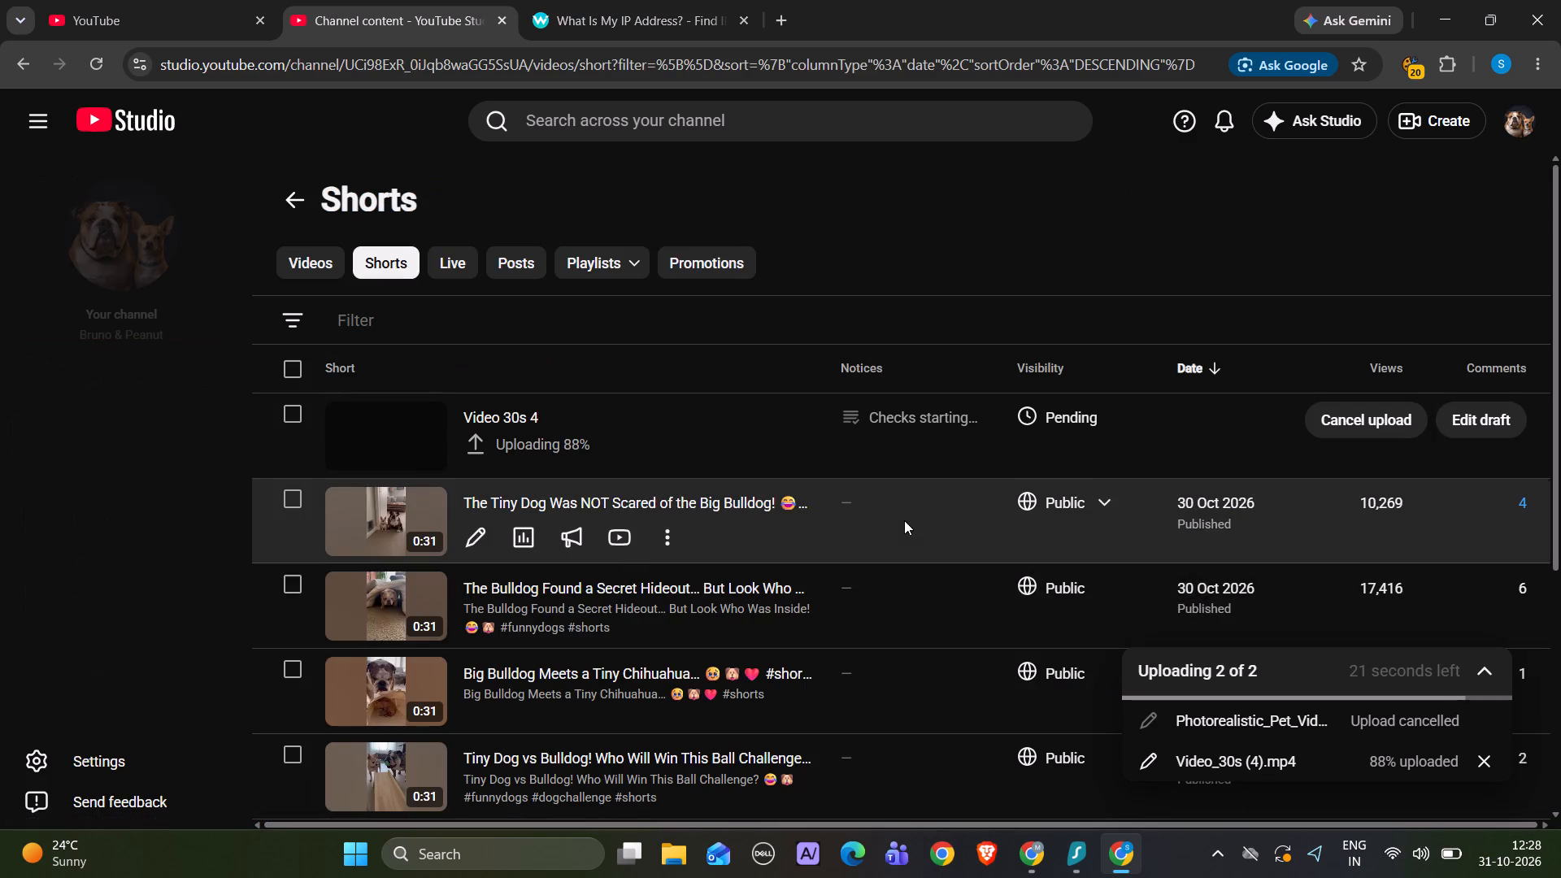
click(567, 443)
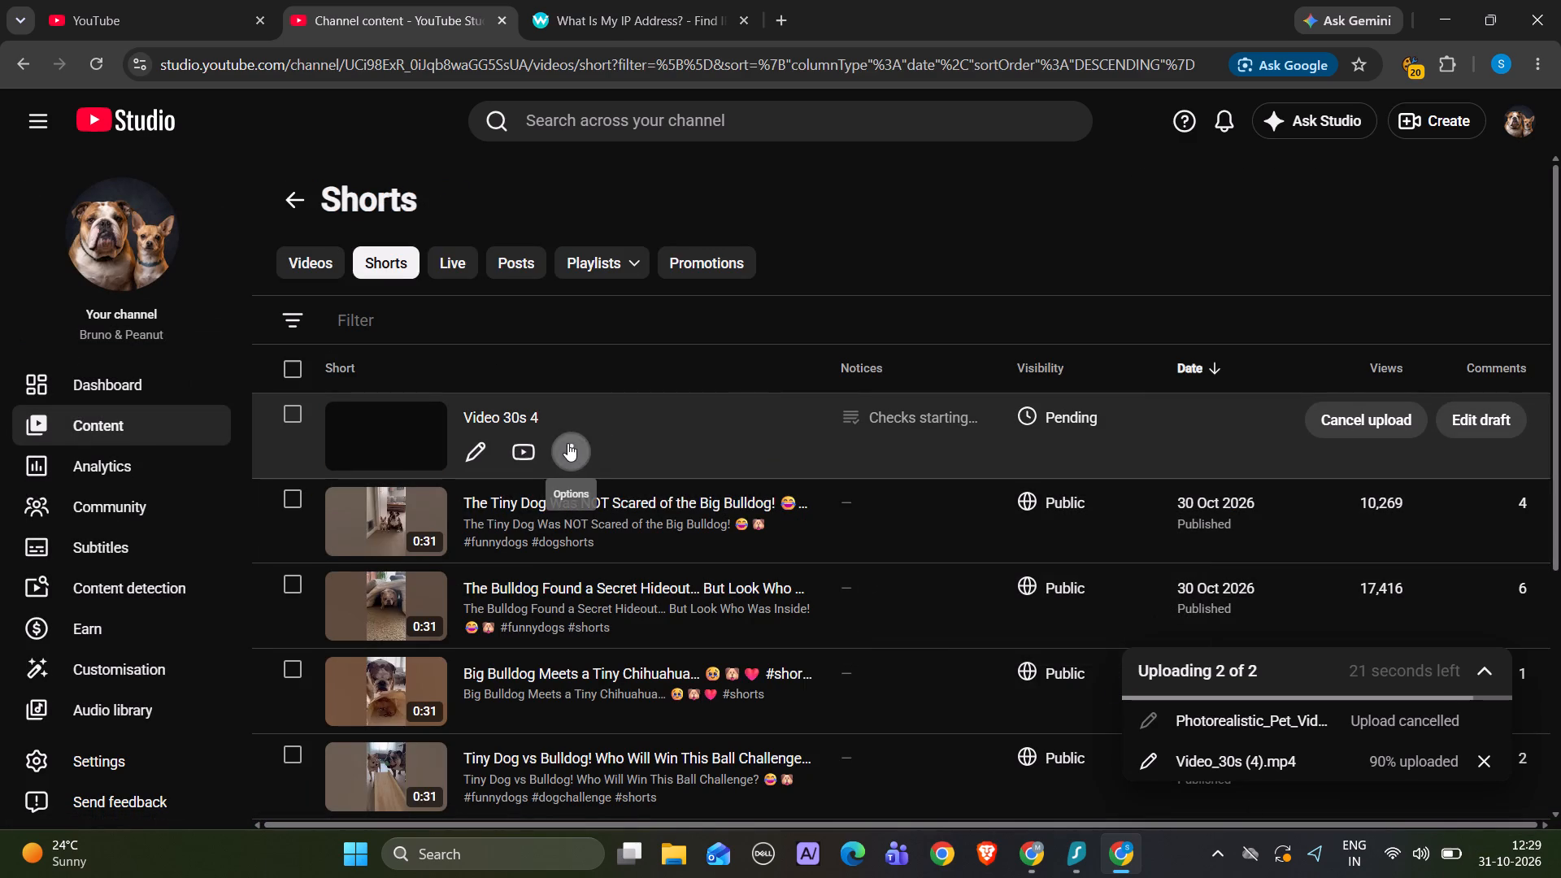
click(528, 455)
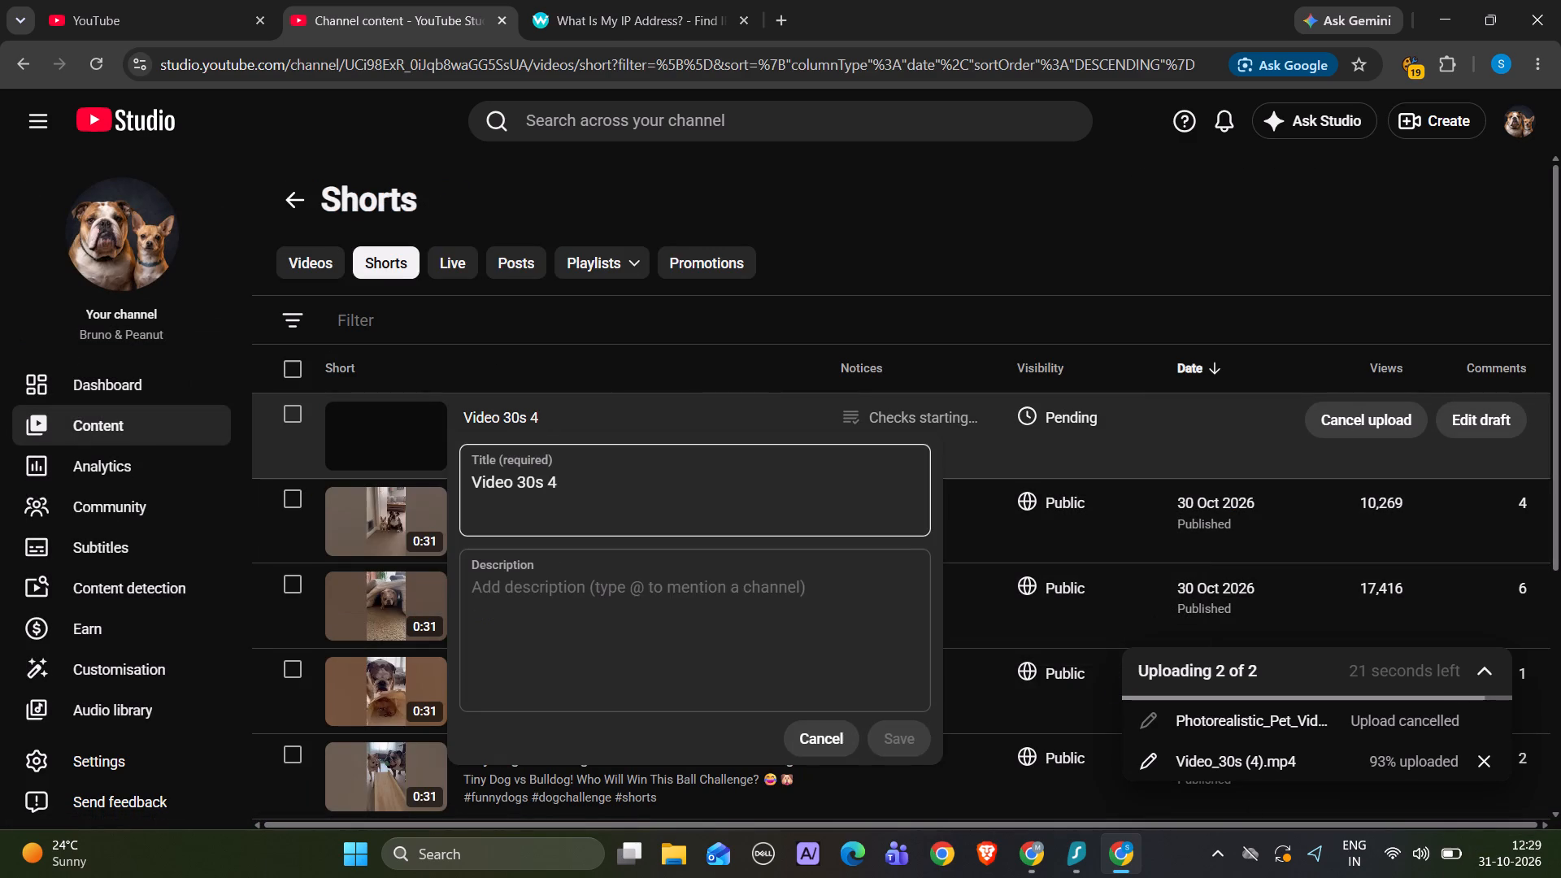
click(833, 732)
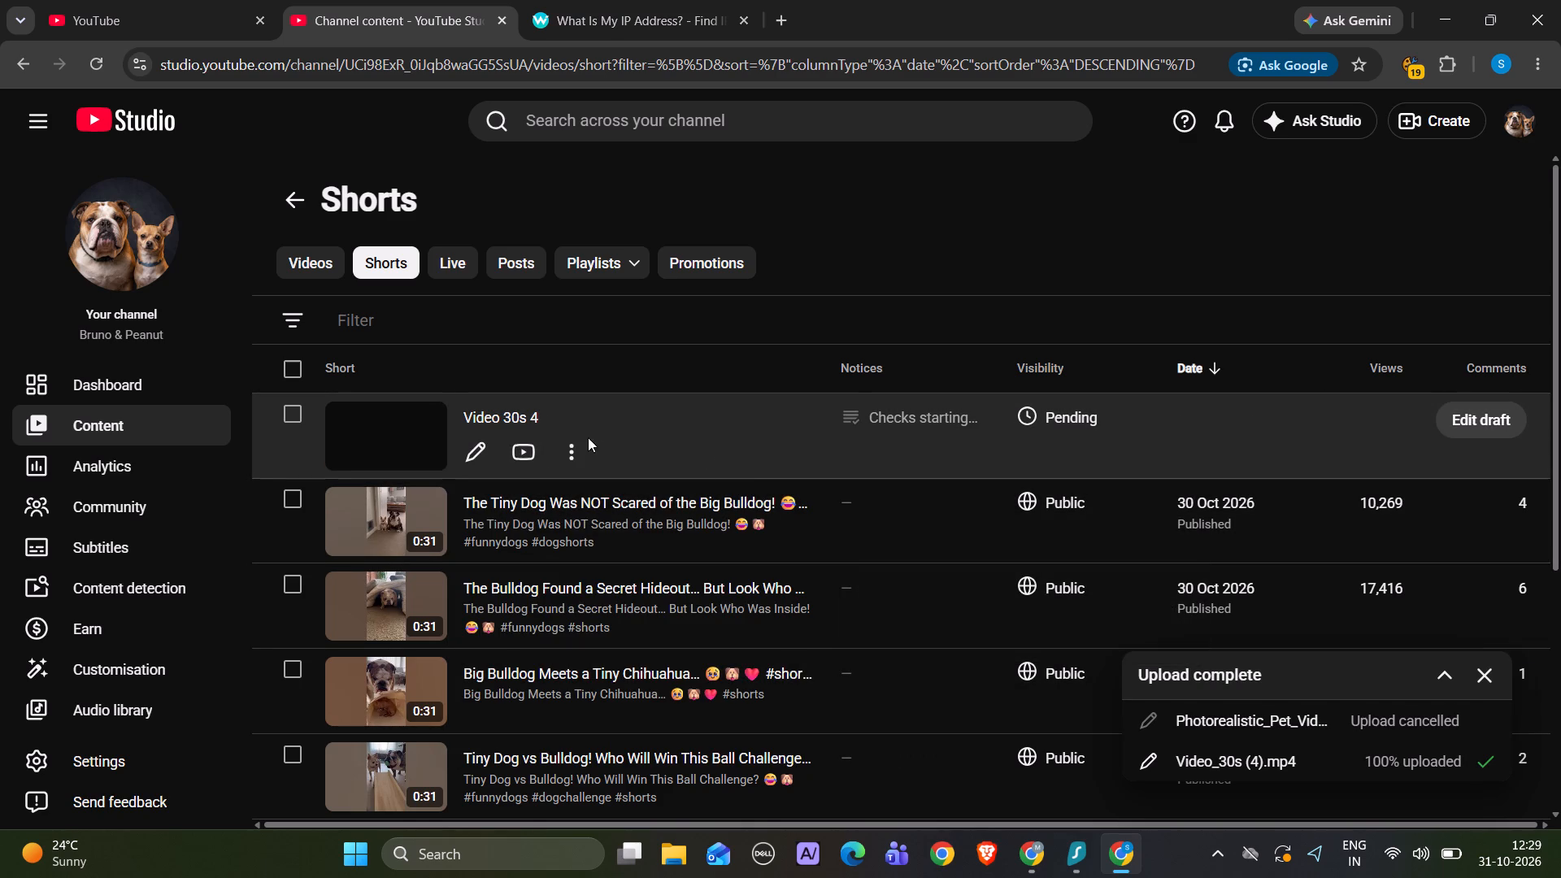
click(1476, 417)
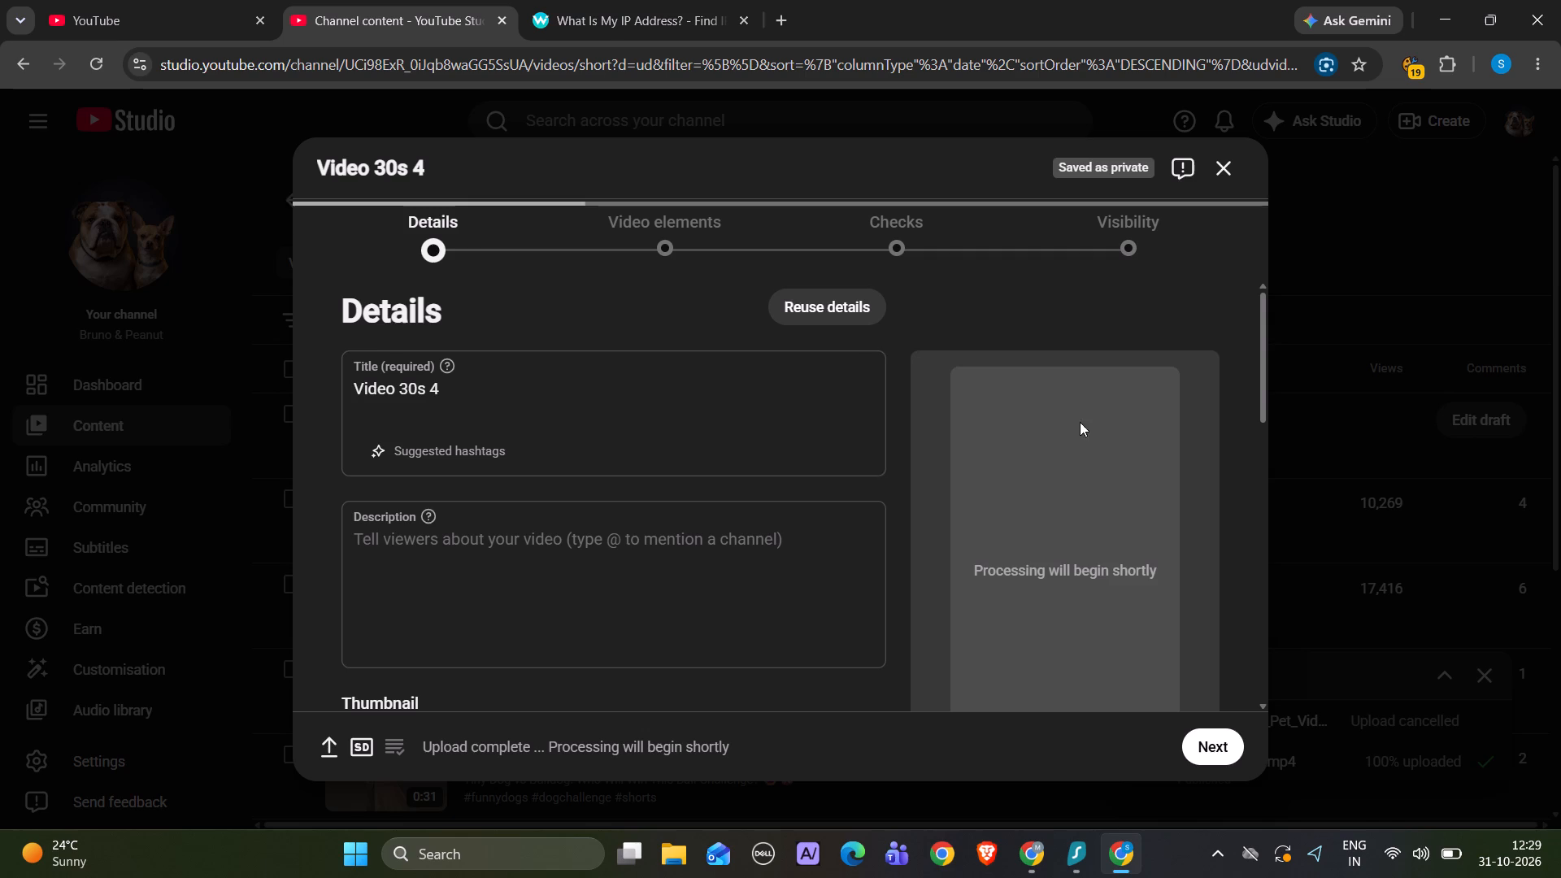
drag(442, 389, 248, 408)
key(BackSpace)
click(1025, 866)
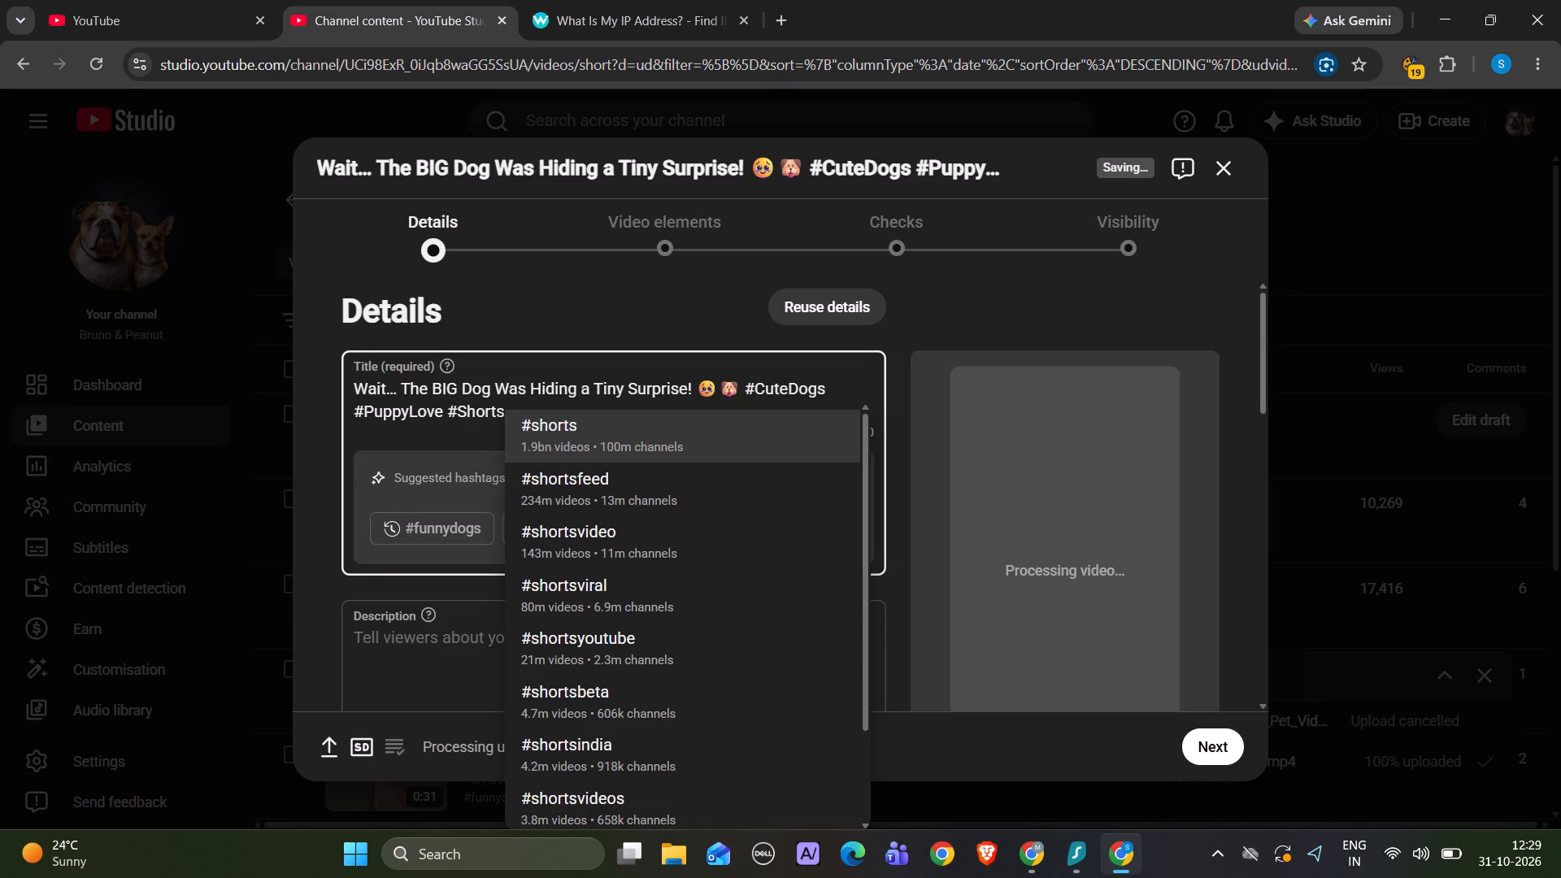
Replace the hashtags in the title with the suggested versions #shorts, #puppylove and #cutedogs.
click(551, 432)
click(438, 414)
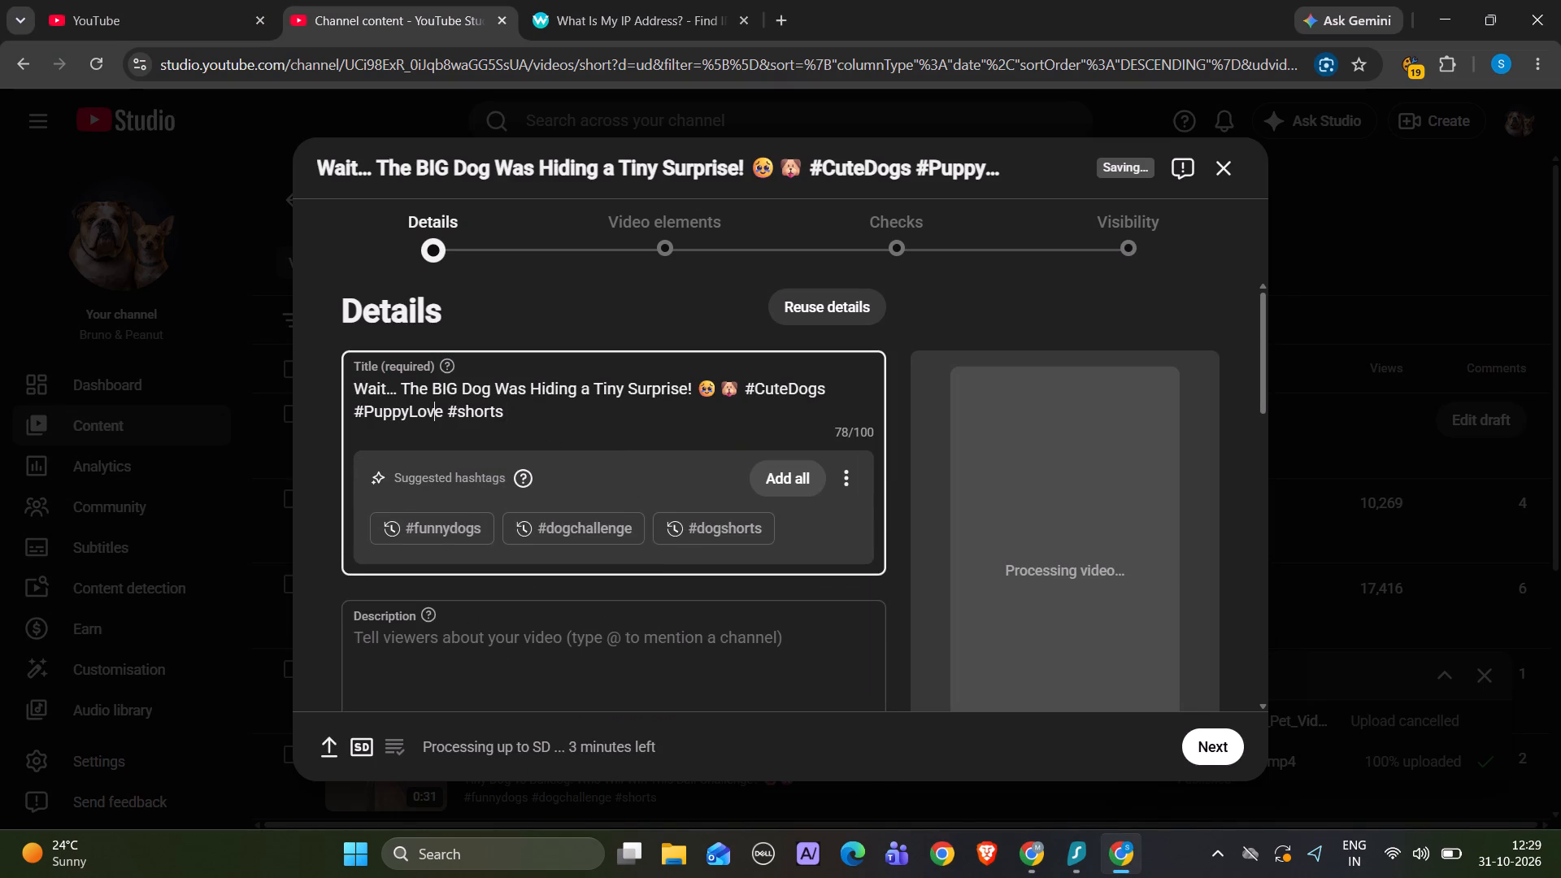
click(440, 412)
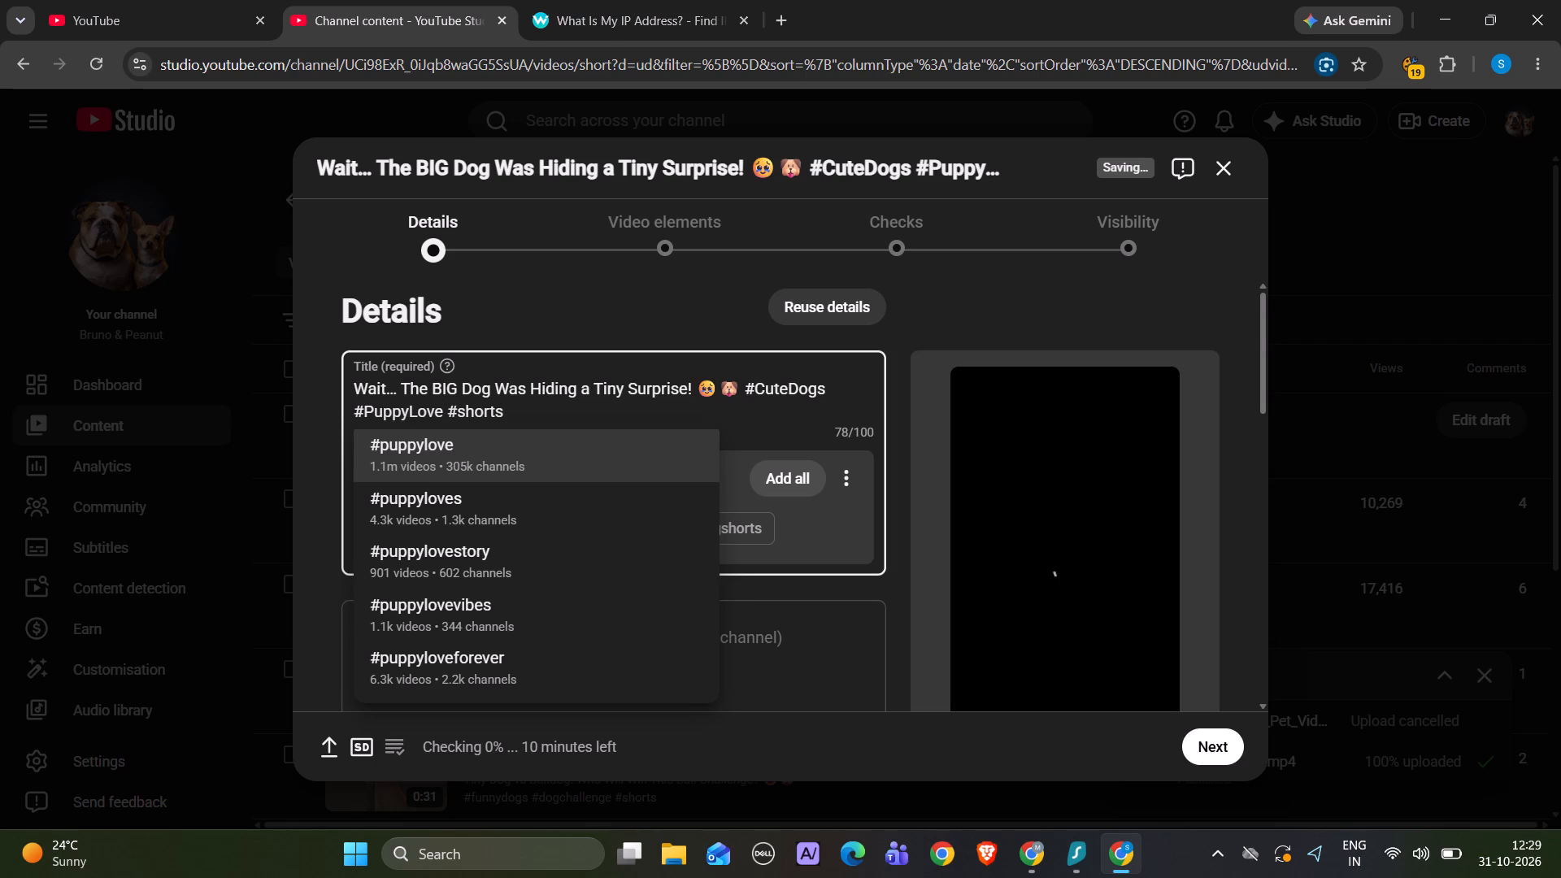
click(452, 448)
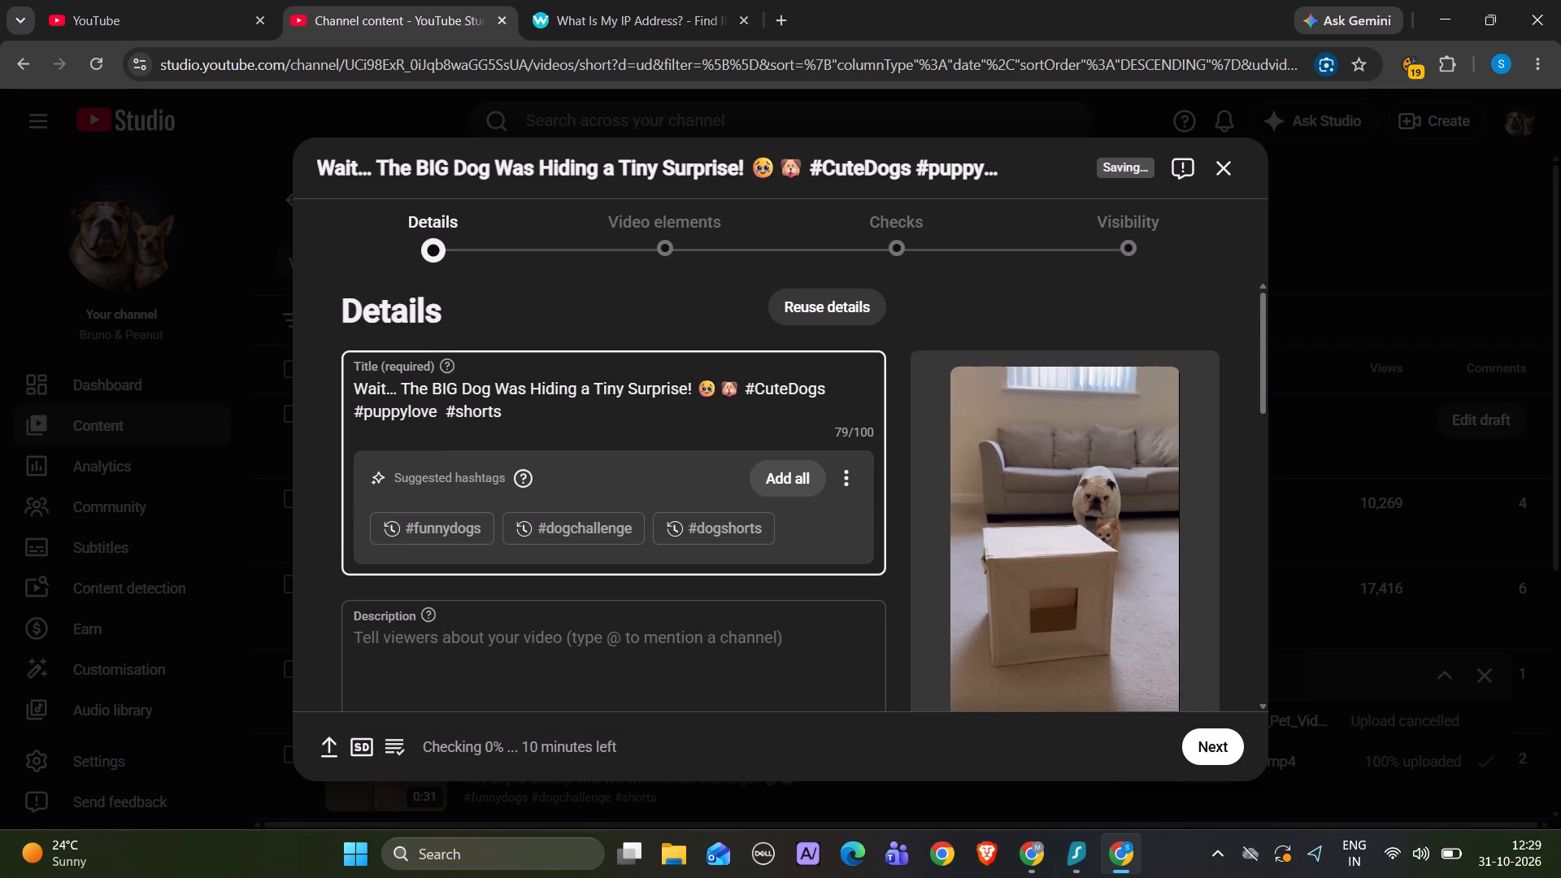
click(824, 392)
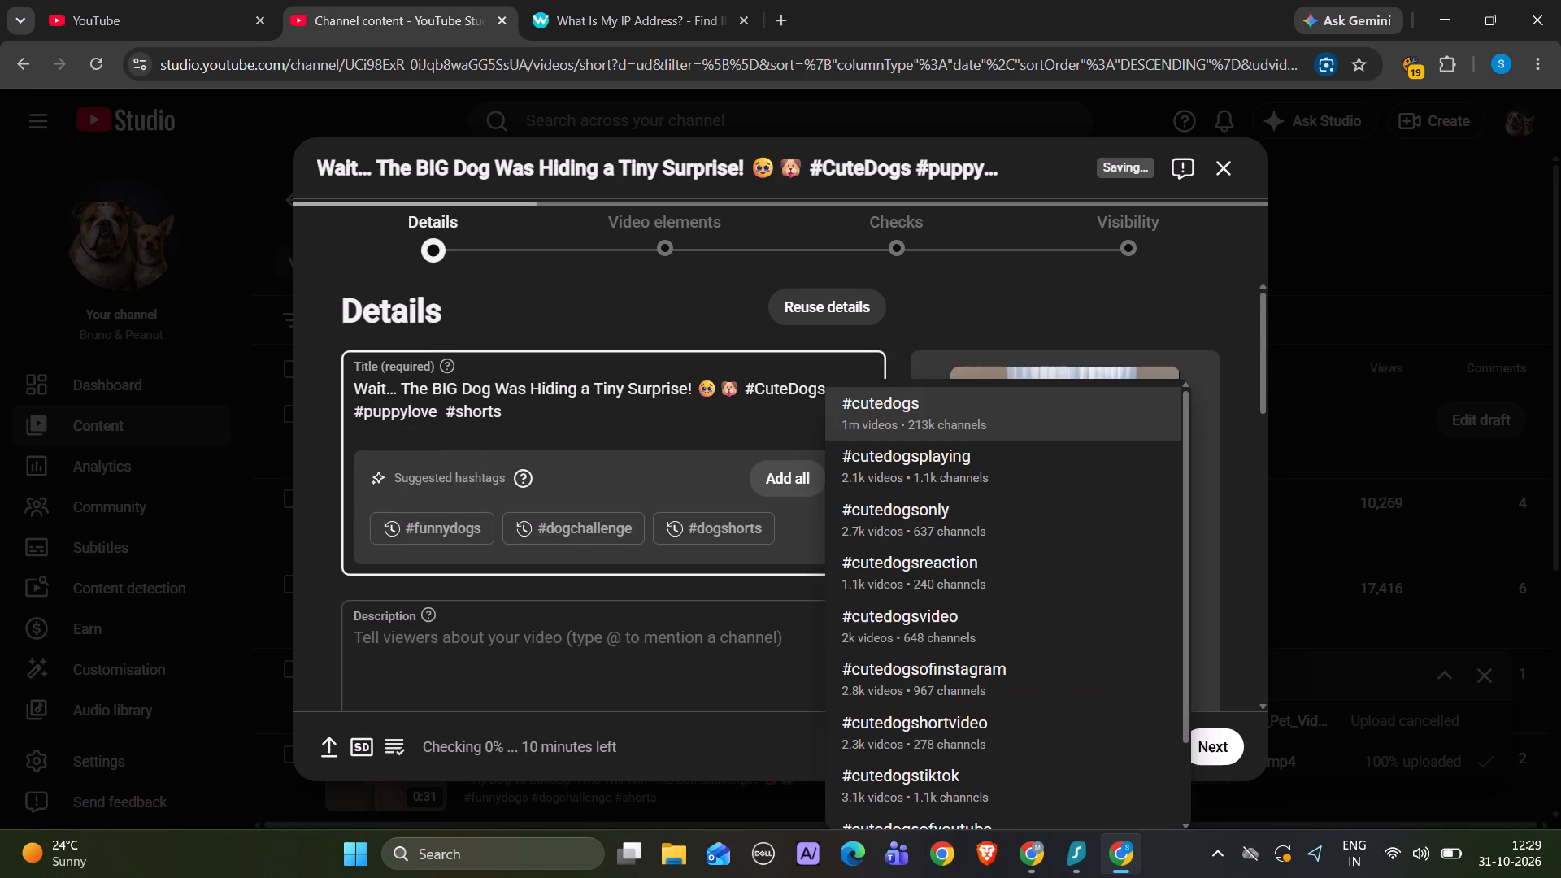
click(867, 418)
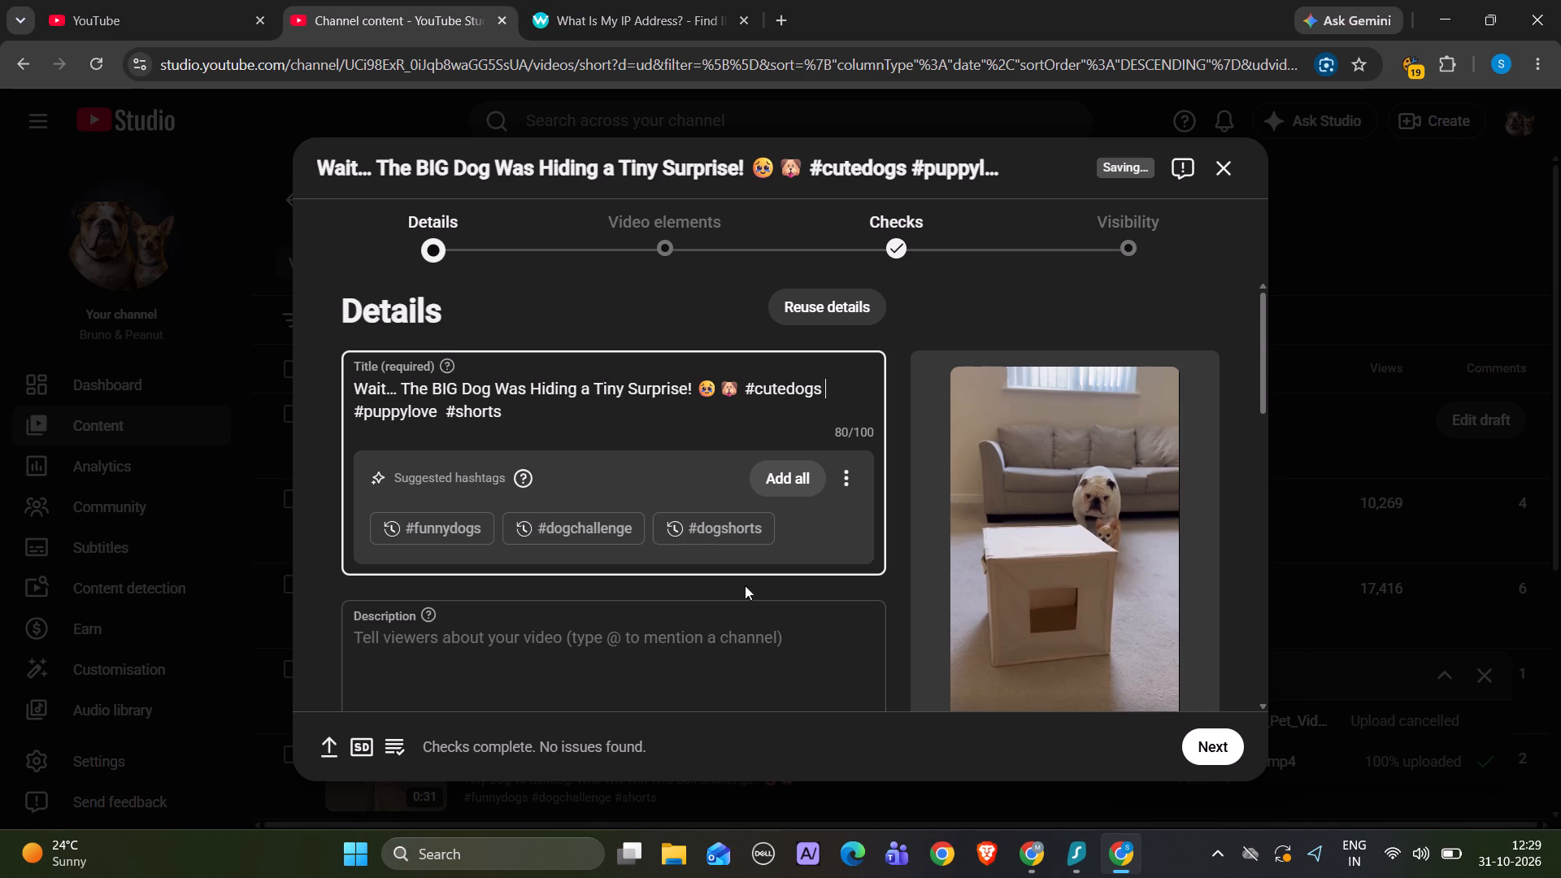
Copy the full title with its hashtags into the description and apply the suggested #shorts hashtag there.
drag(533, 416, 341, 431)
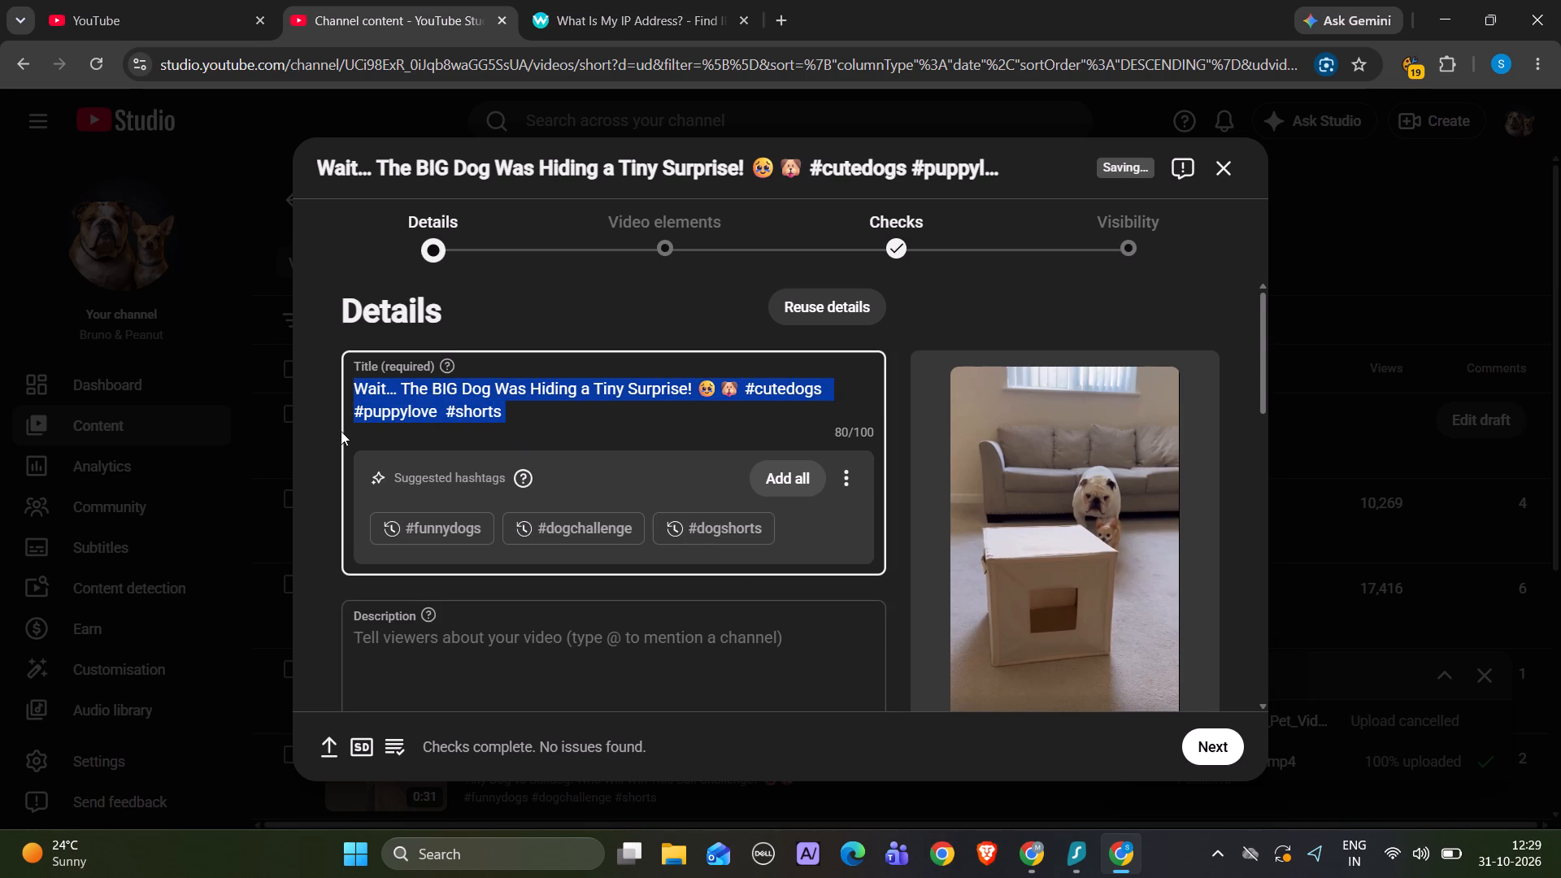
drag(341, 431, 333, 409)
right_click(454, 402)
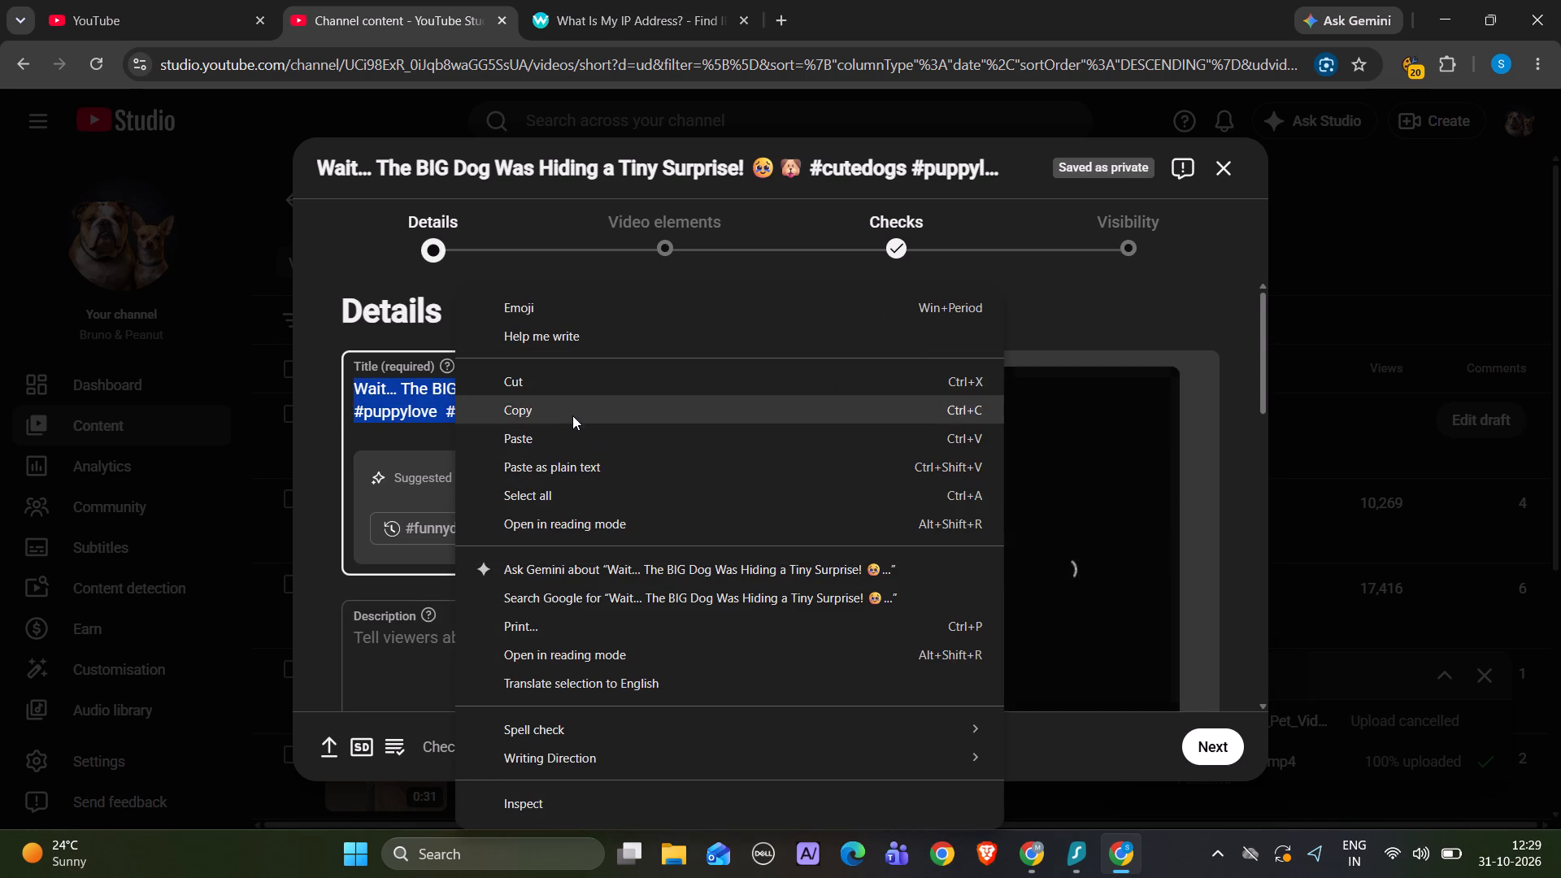
click(571, 406)
click(476, 639)
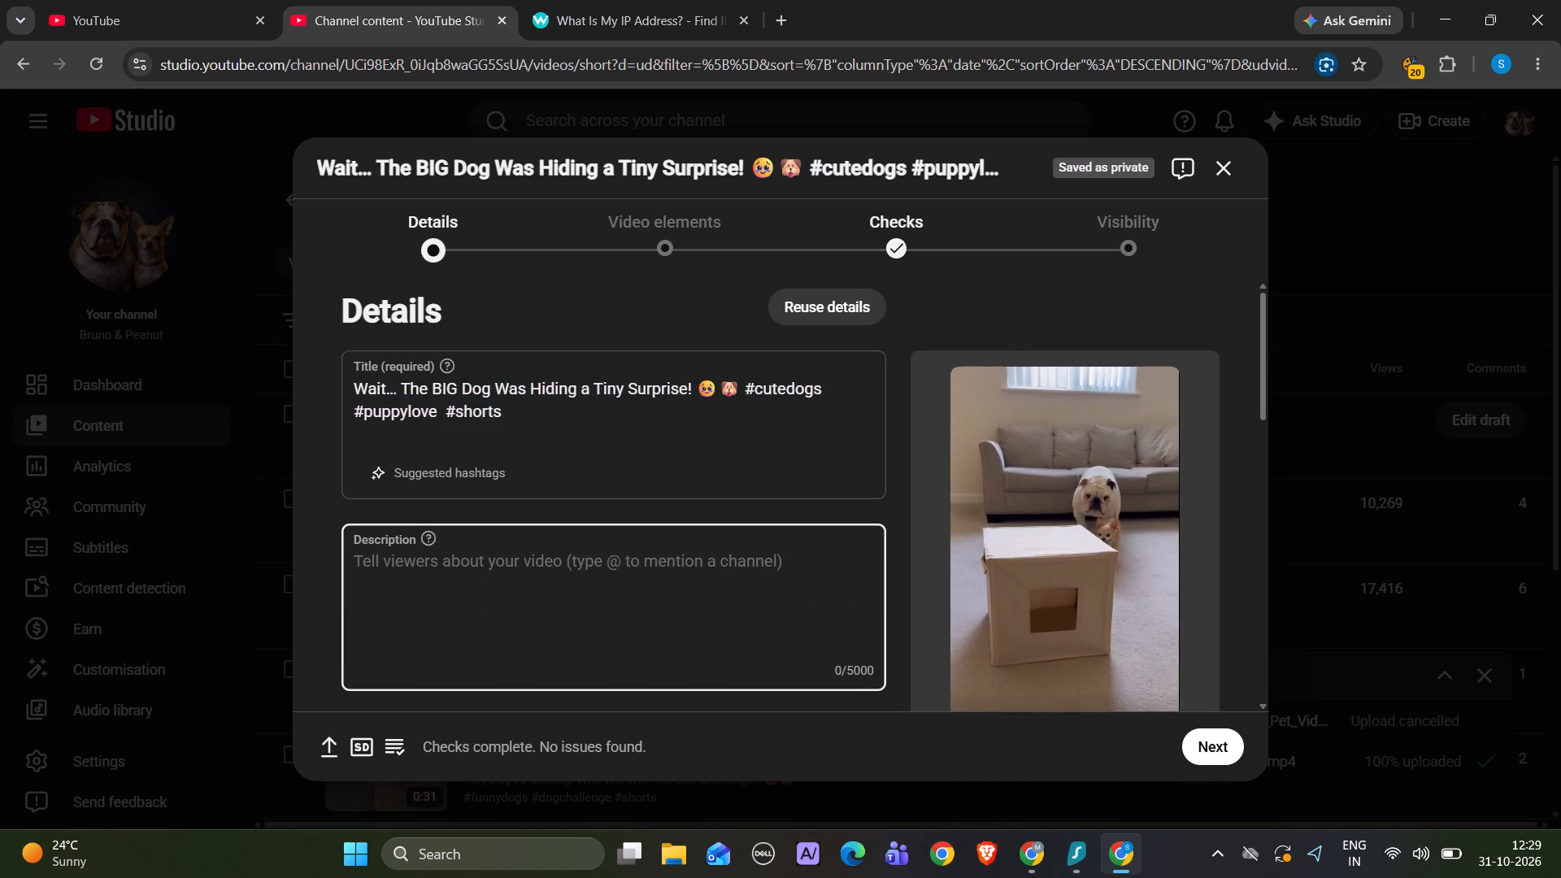
key(ctrl+v)
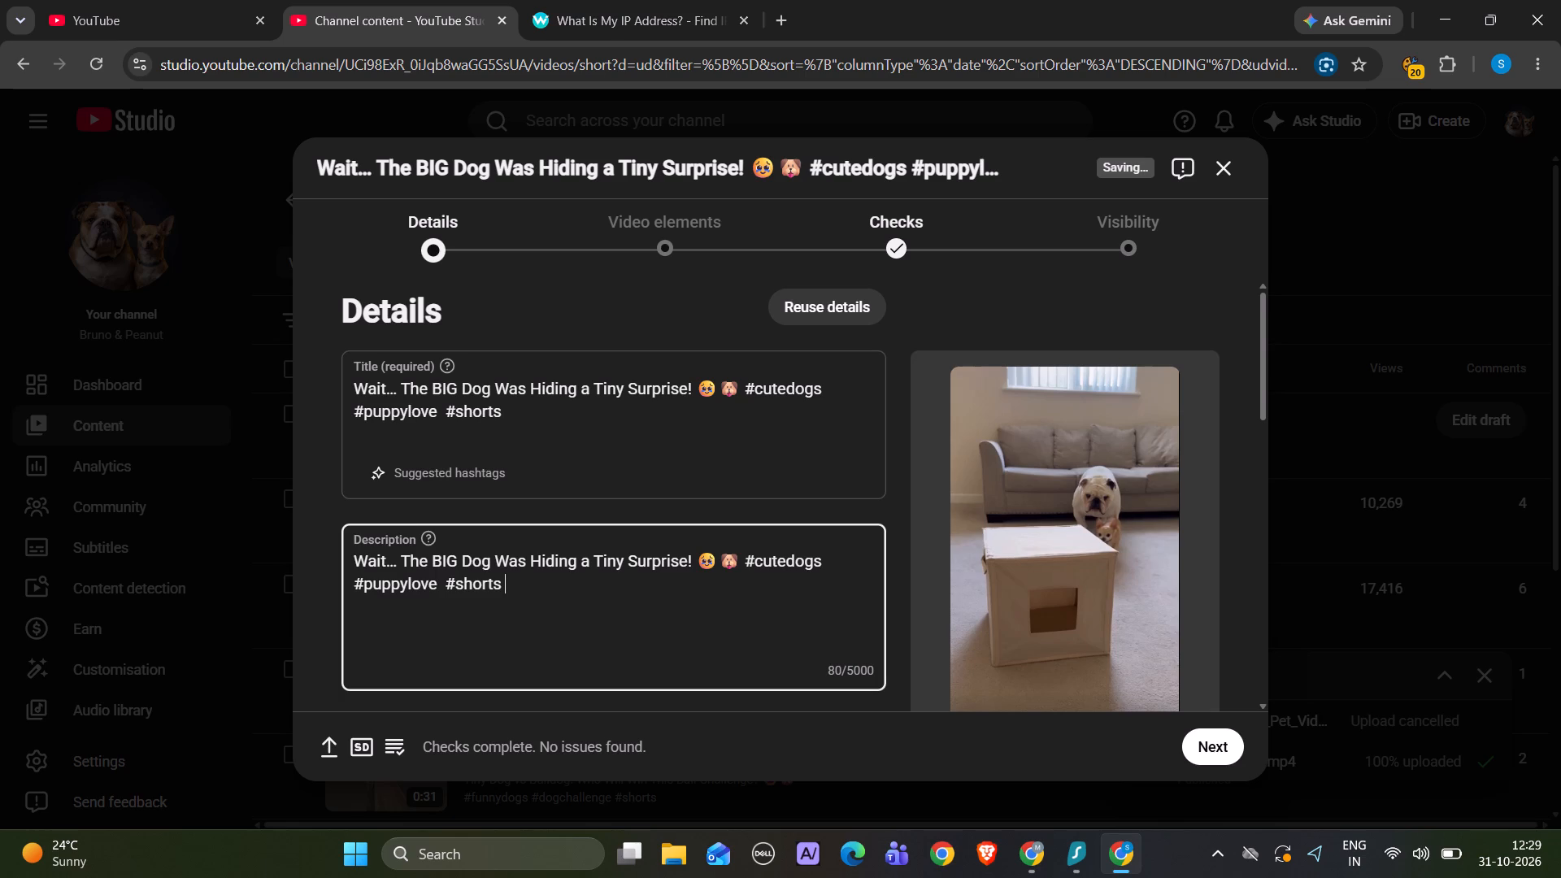
click(498, 591)
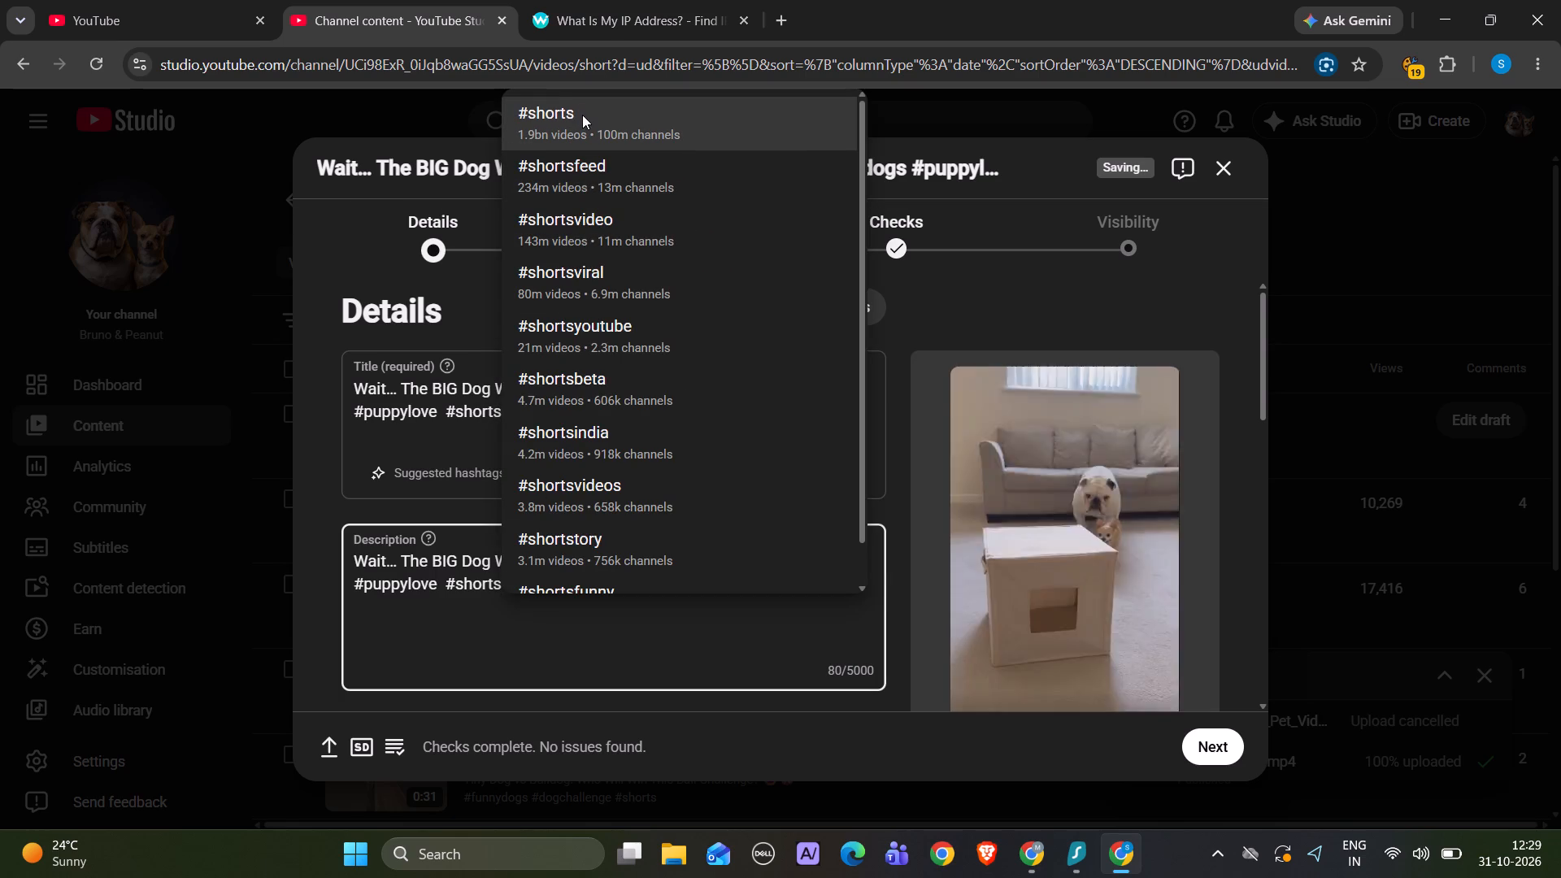
click(582, 115)
scroll(806, 624, down, 1)
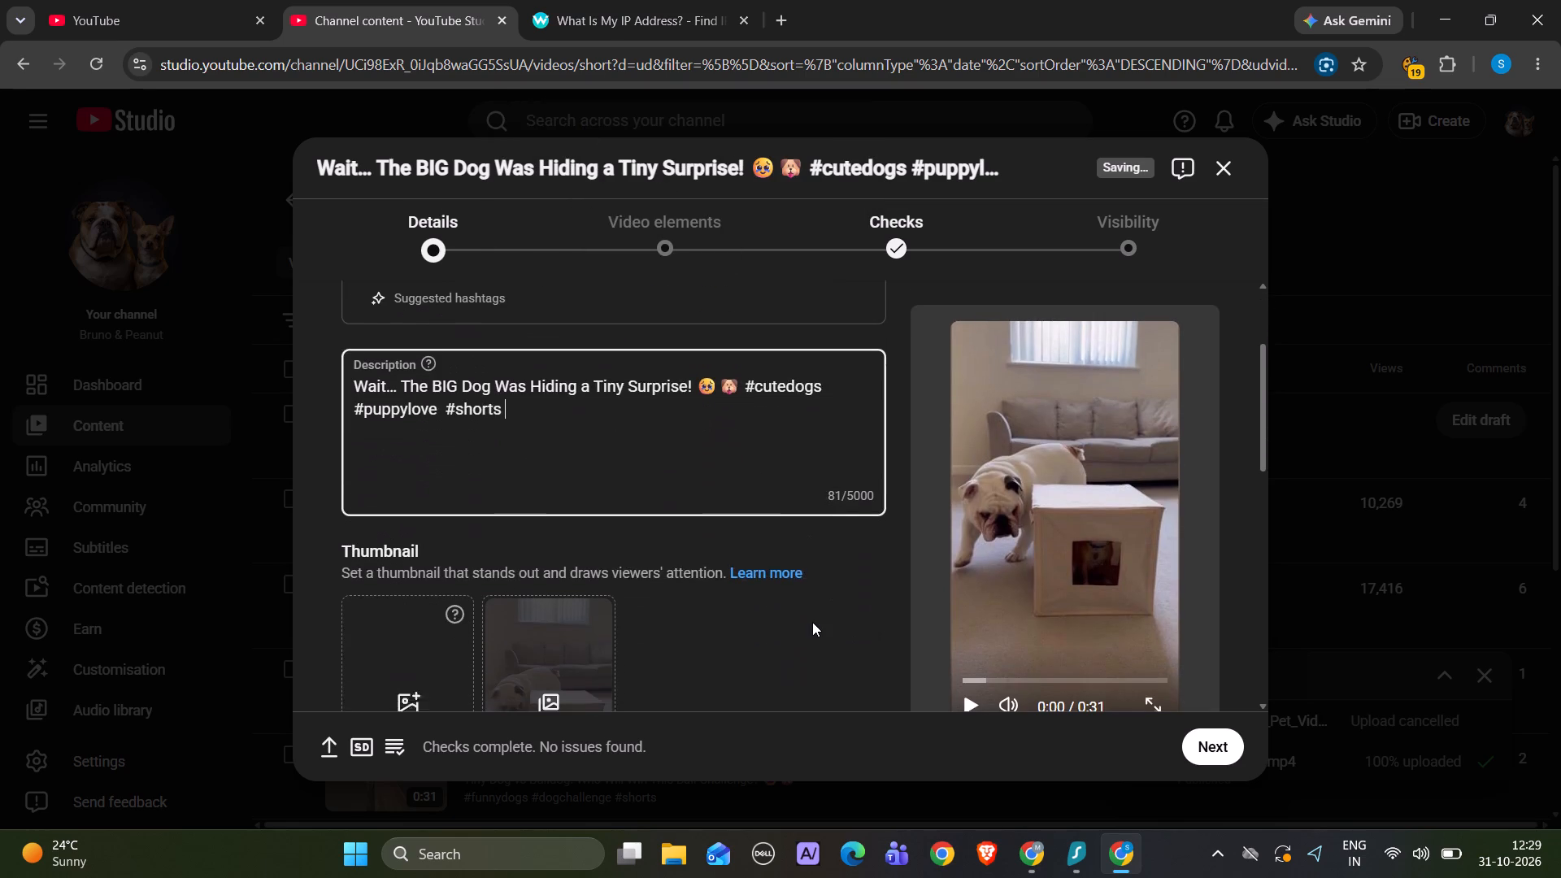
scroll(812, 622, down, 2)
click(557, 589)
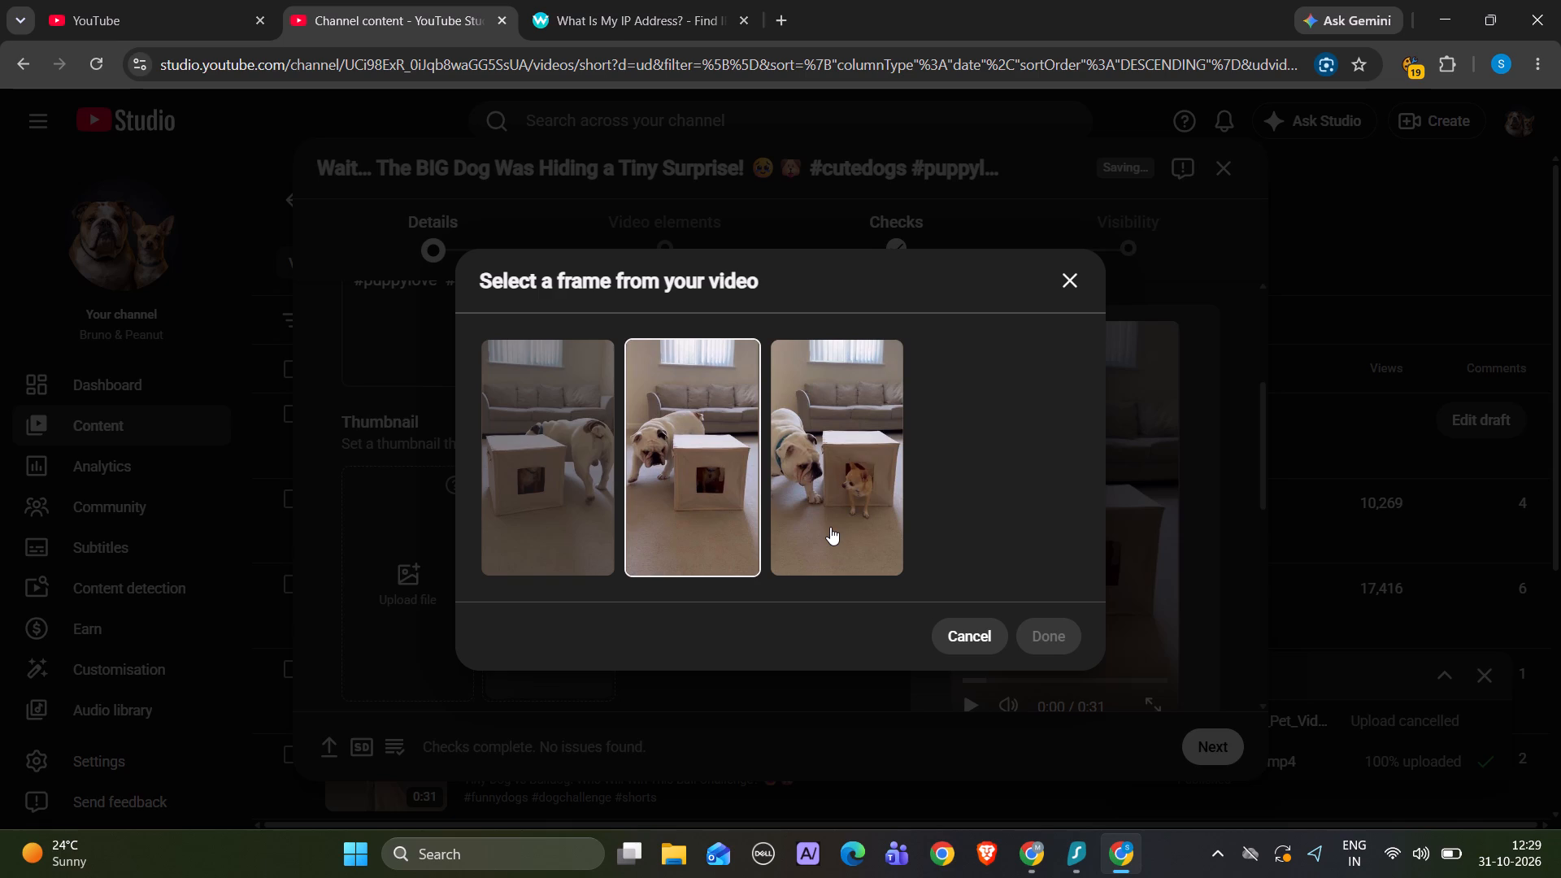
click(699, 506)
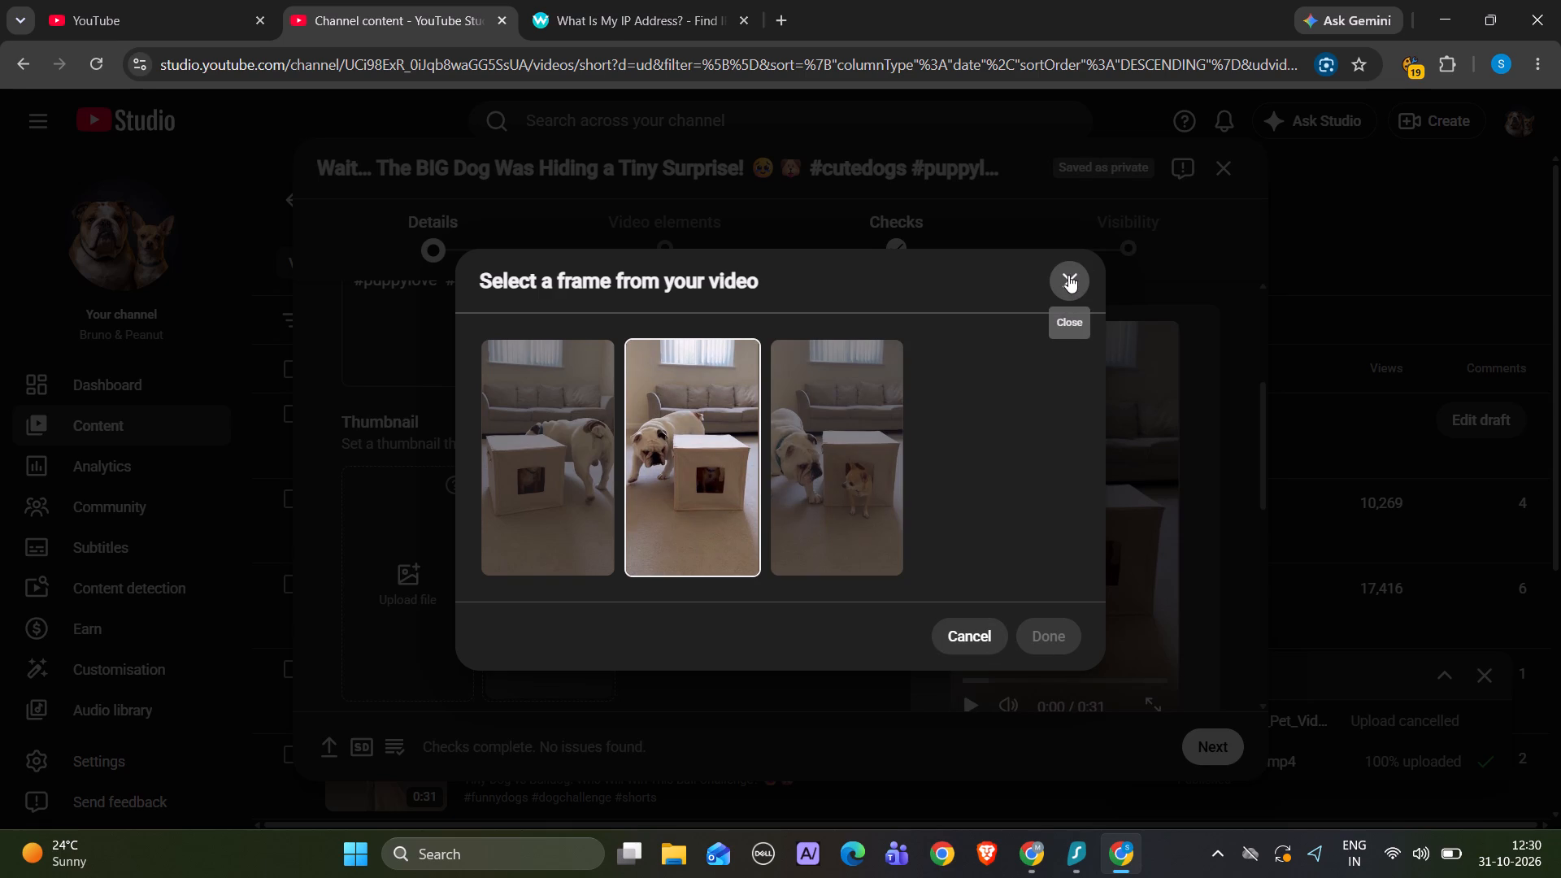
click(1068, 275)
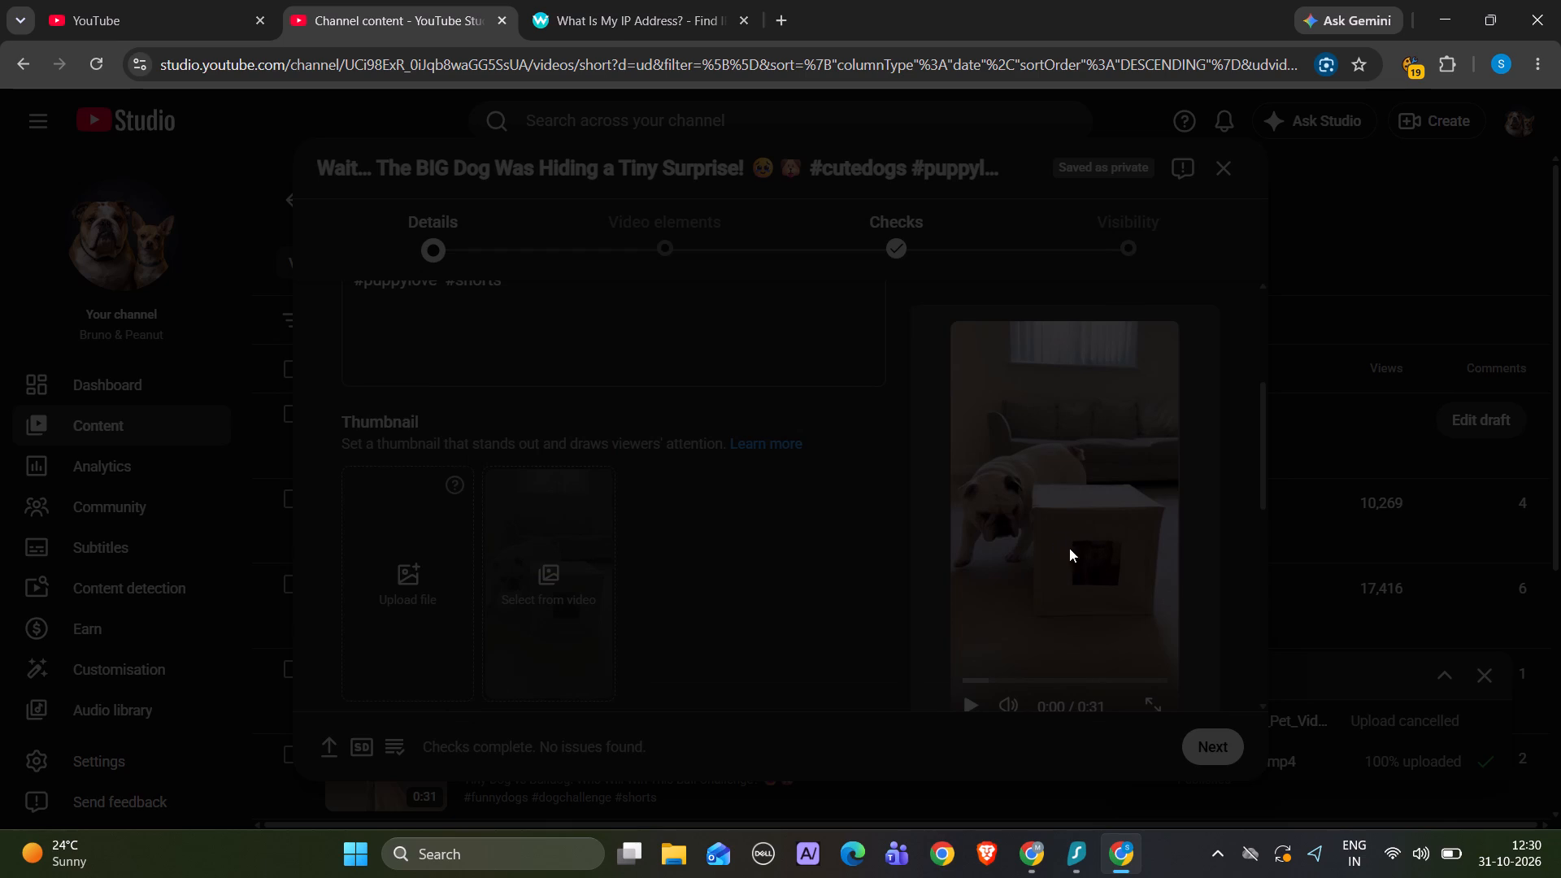
Set the audience of the Short to "No, it's not Made for Kids".
scroll(1113, 630, down, 3)
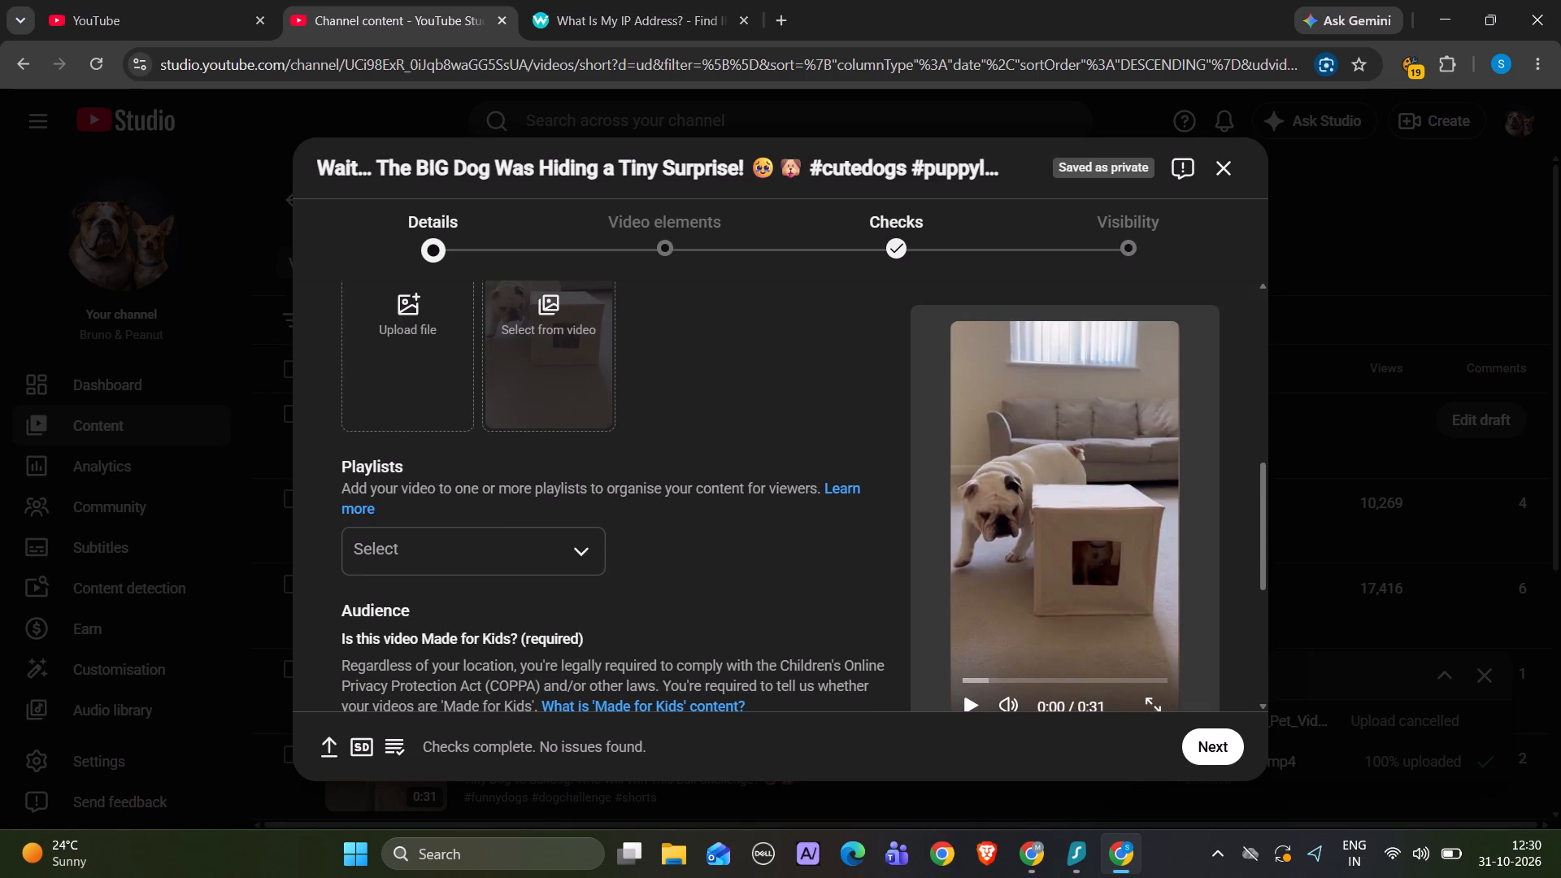
scroll(555, 611, down, 3)
click(354, 509)
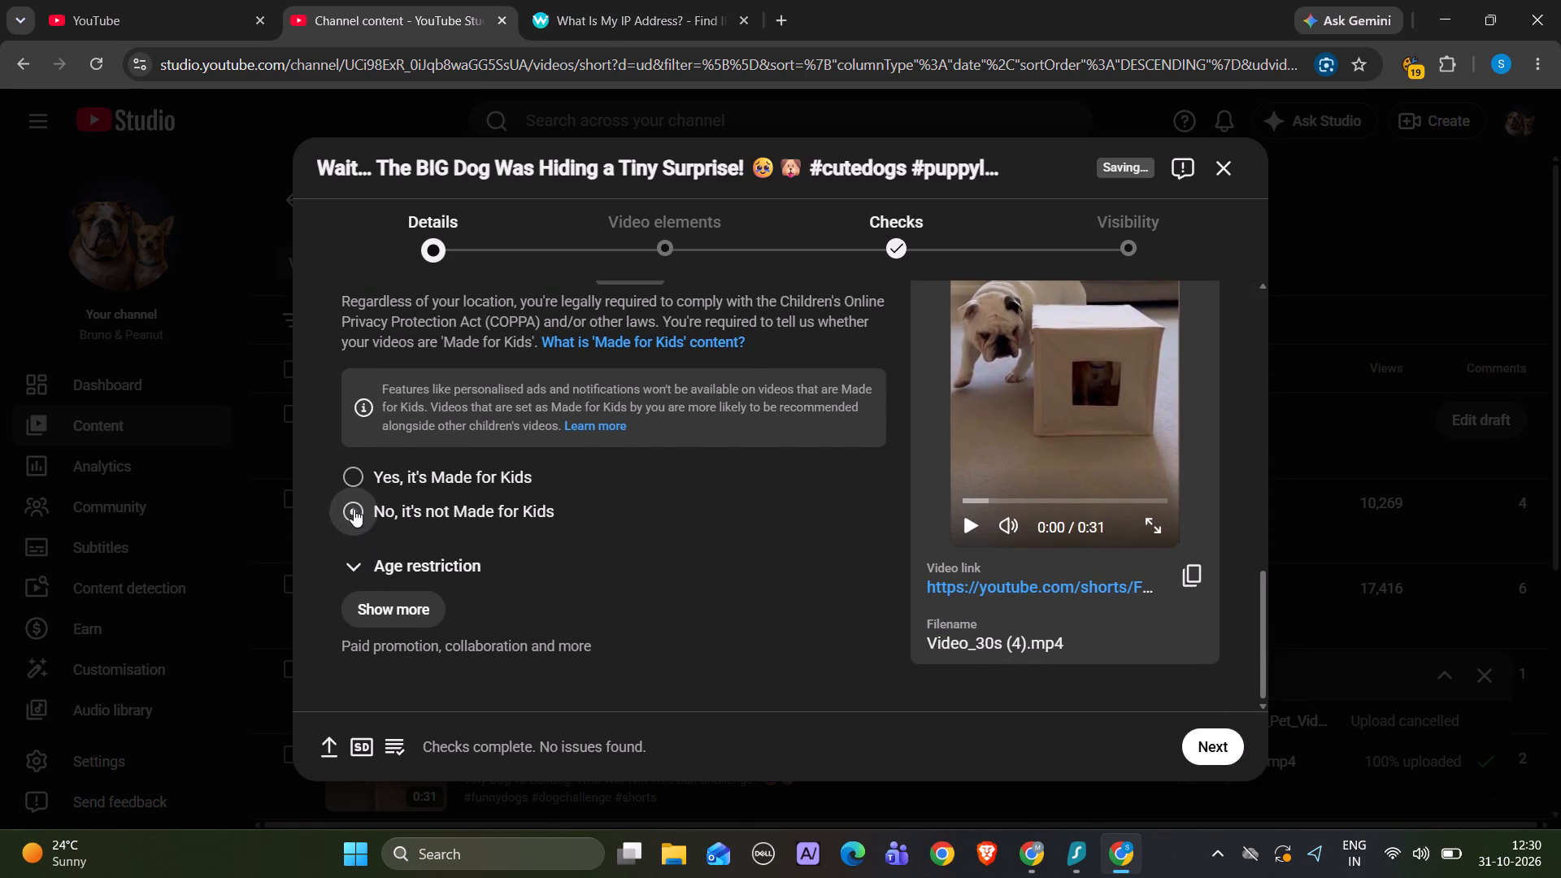
Skip the video elements and checks, set the visibility to Public and publish the Short.
click(1219, 742)
click(1219, 742)
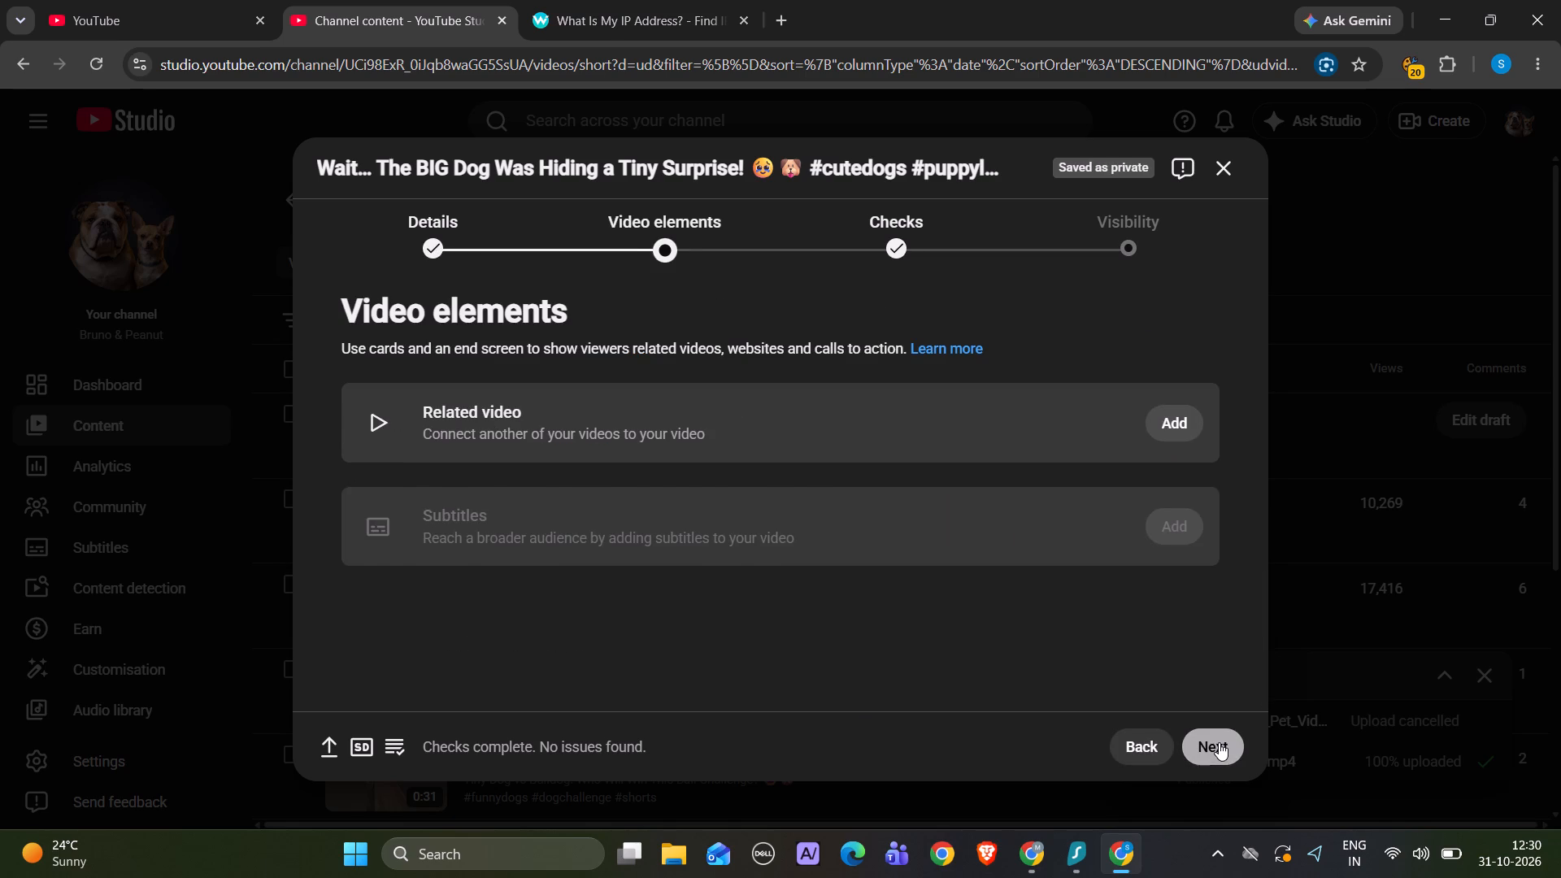
click(1219, 742)
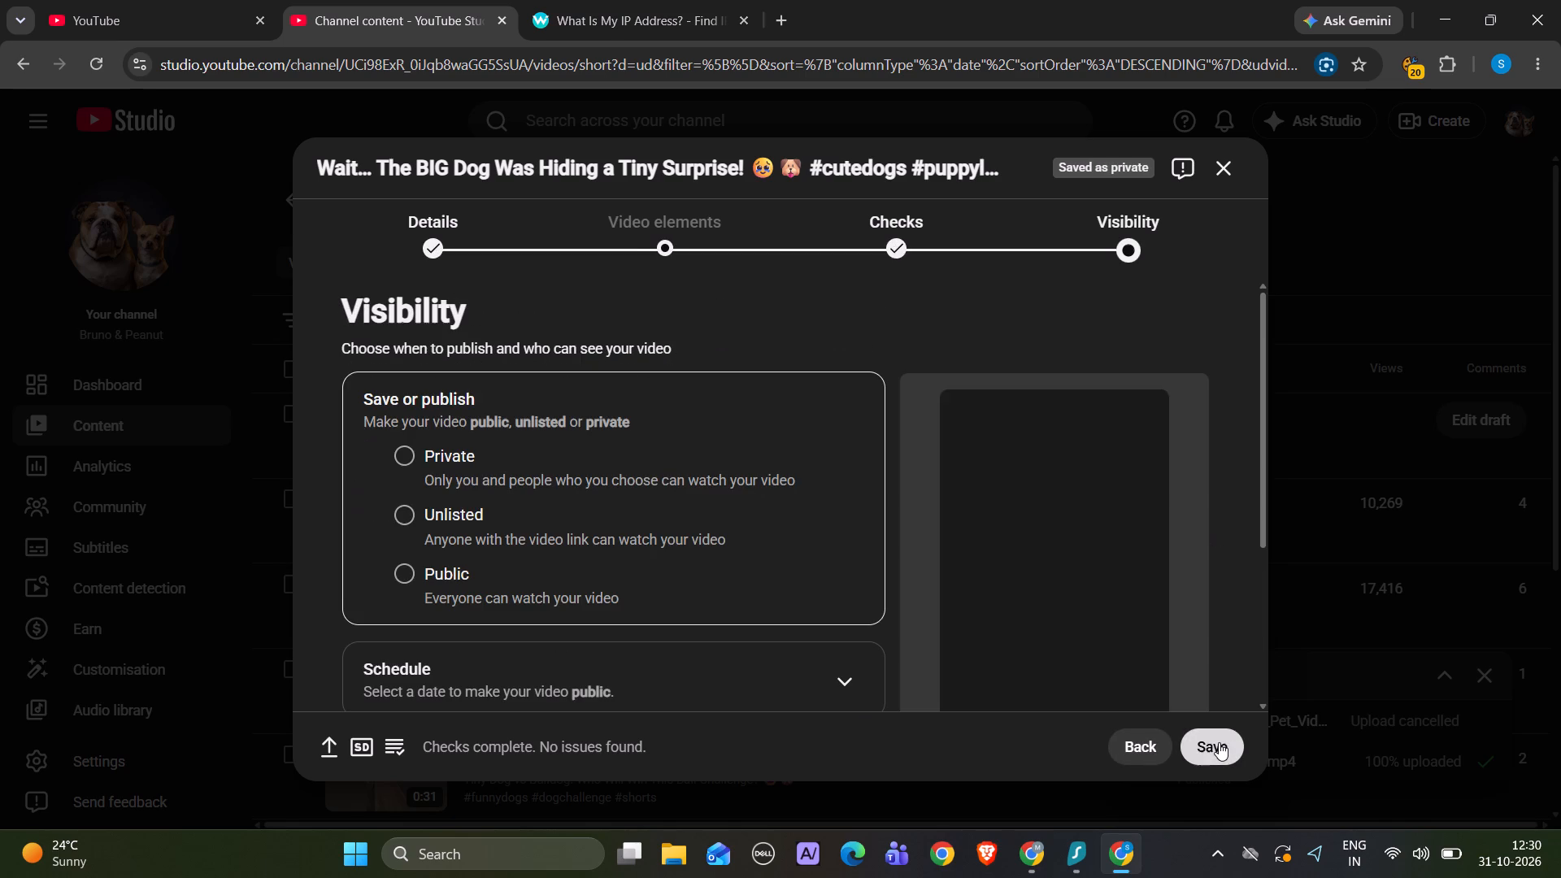
click(406, 569)
scroll(675, 610, down, 4)
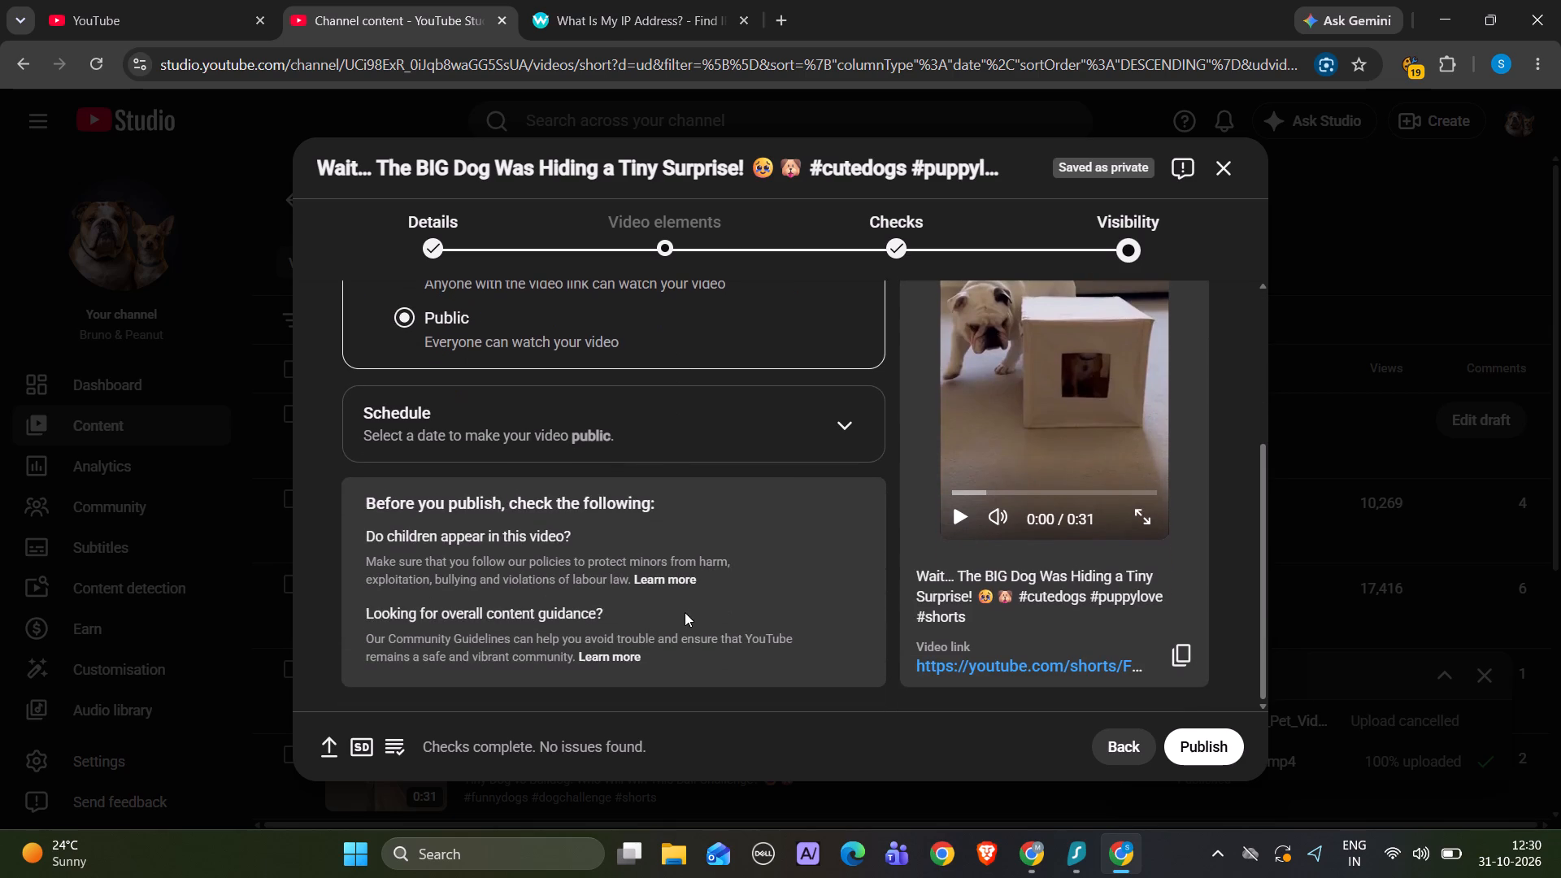
scroll(685, 612, down, 1)
click(1218, 754)
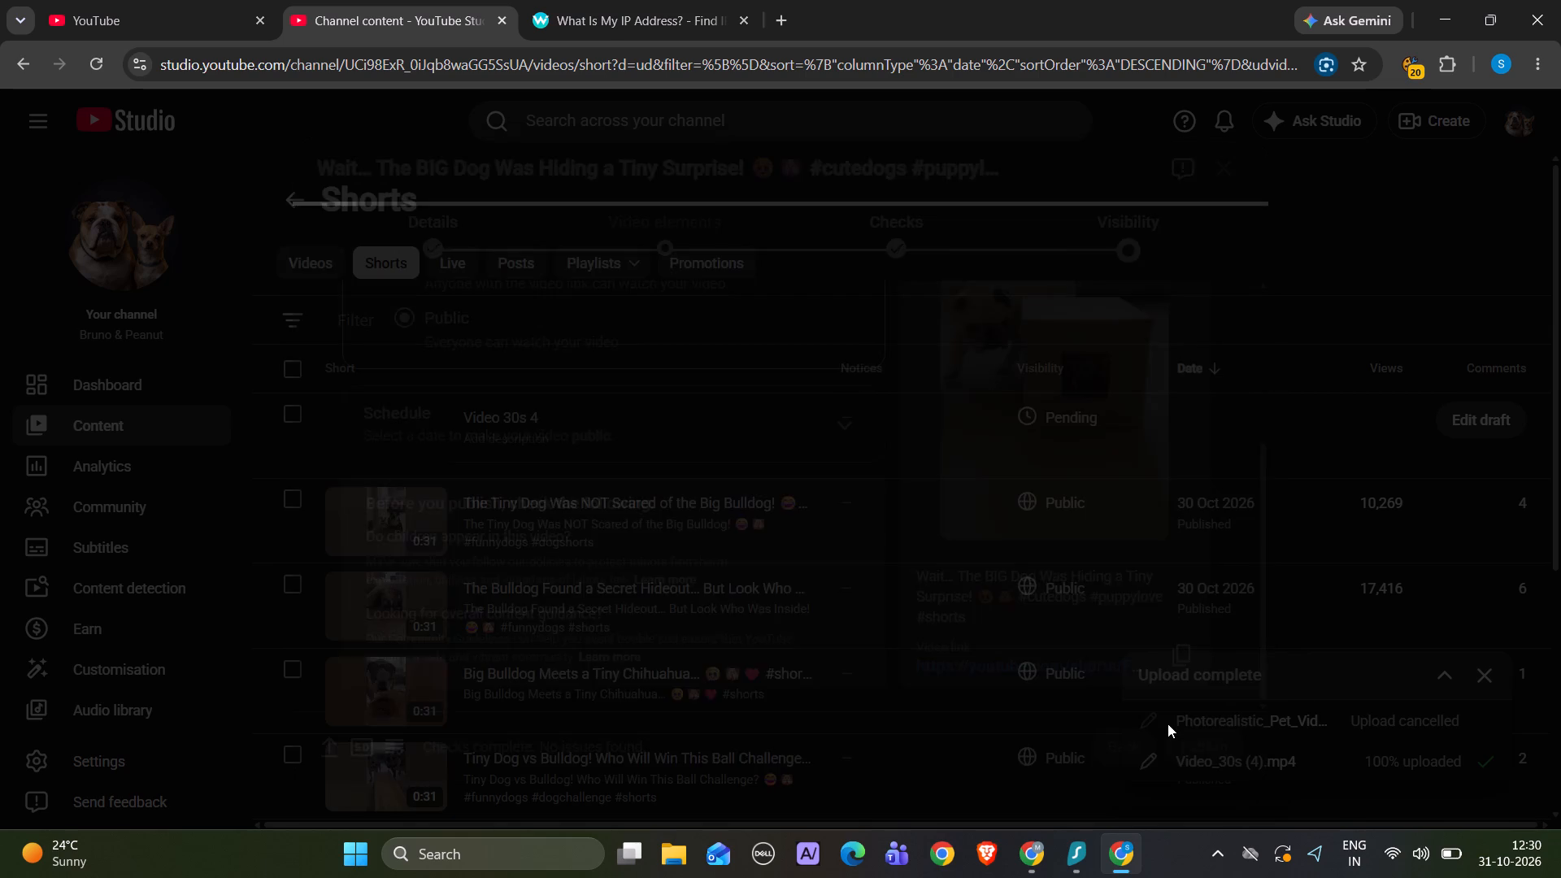
click(979, 728)
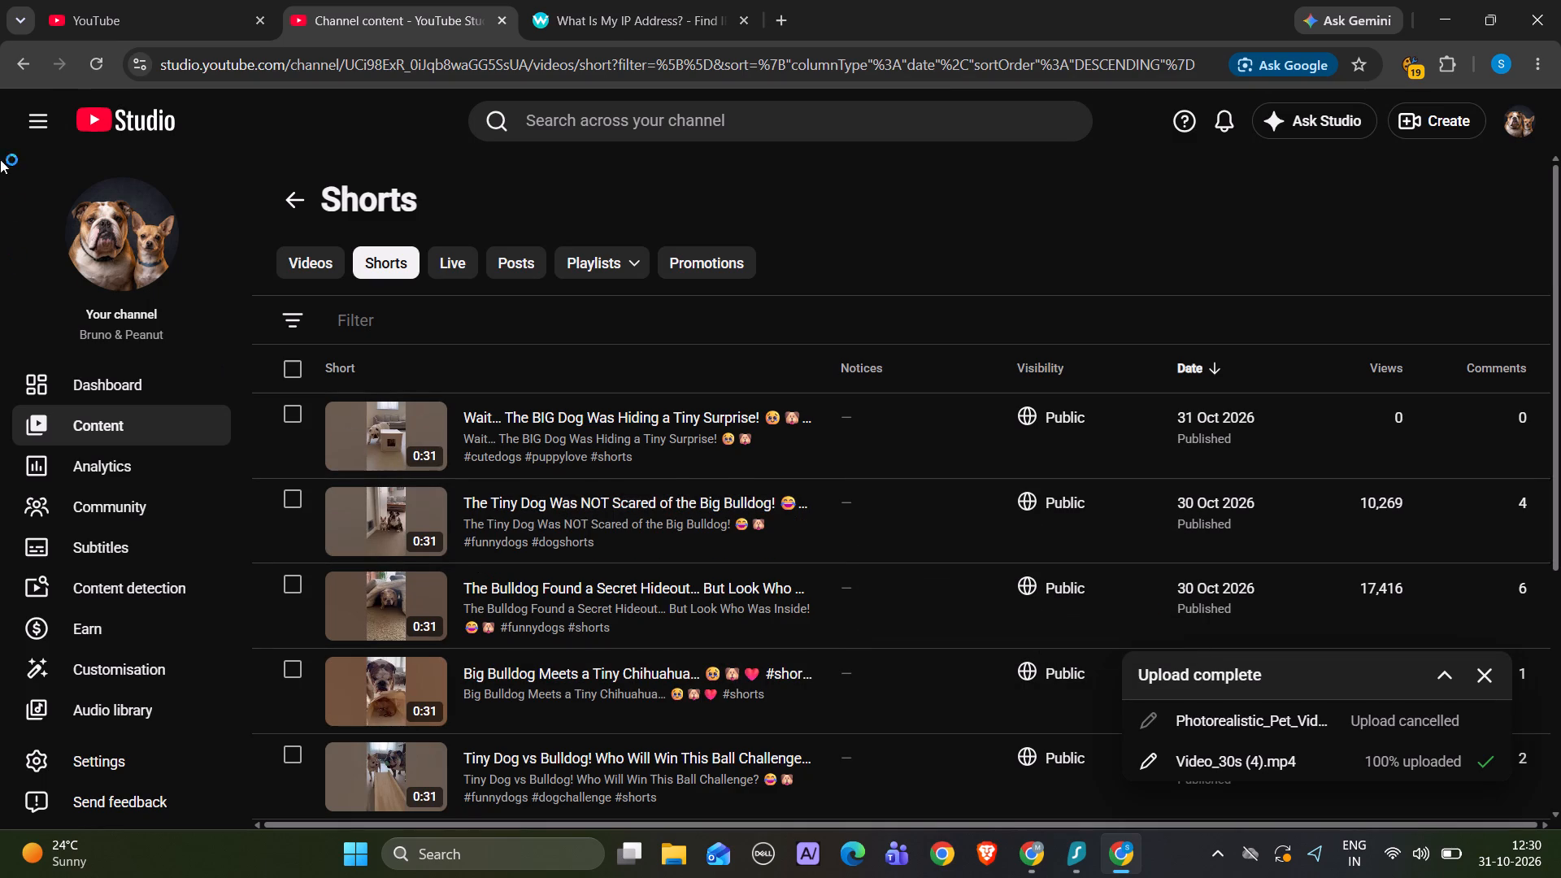
Reload the list of Shorts, view the Bruno & Peanut channel dashboard, and close its browser window.
click(97, 58)
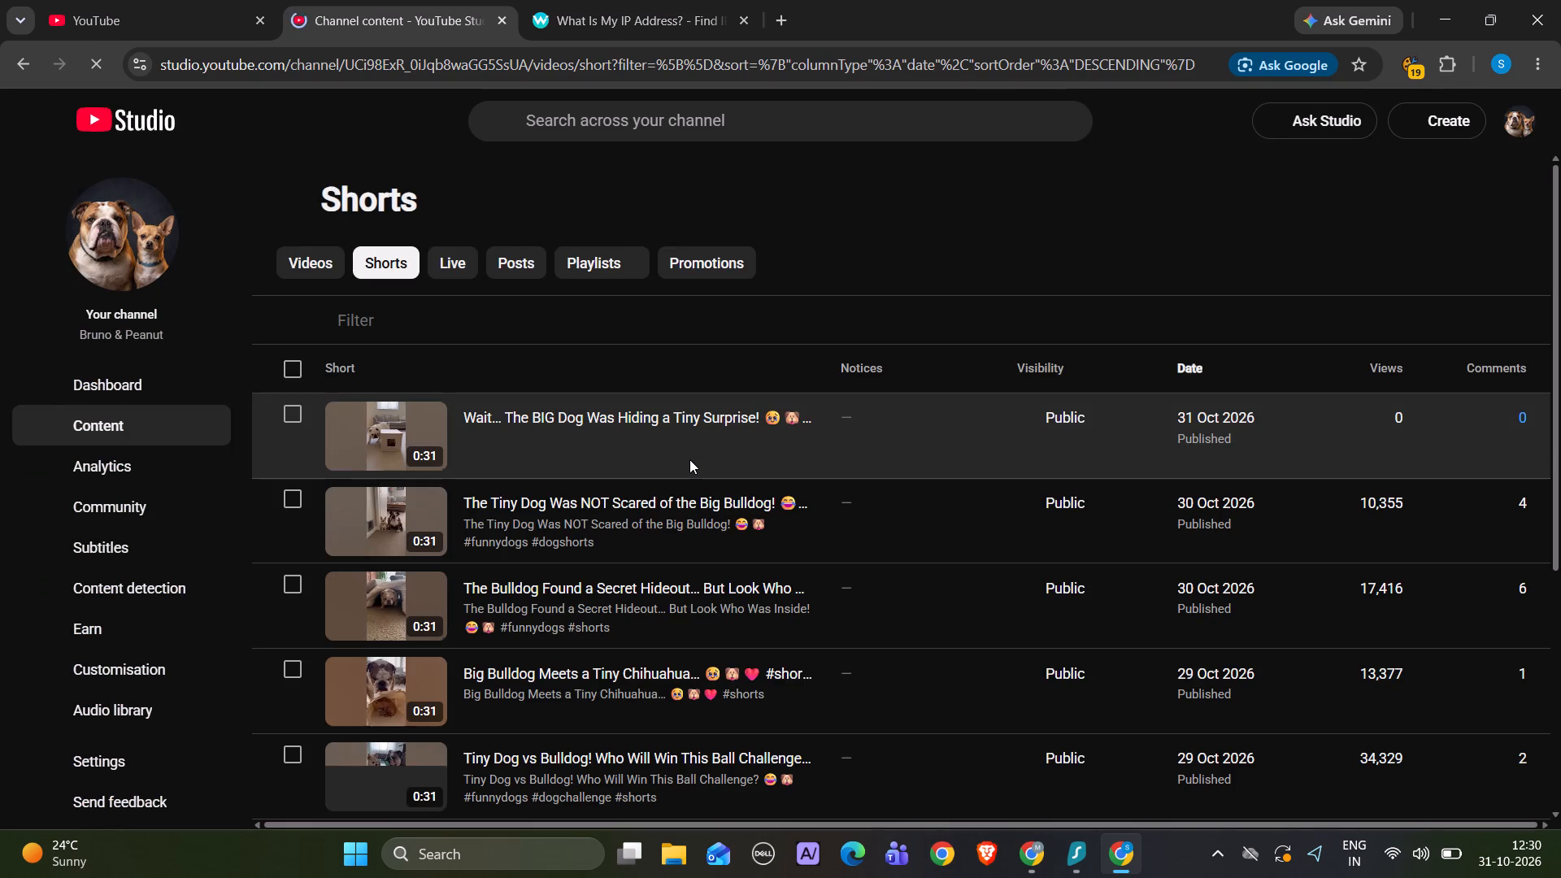
click(120, 373)
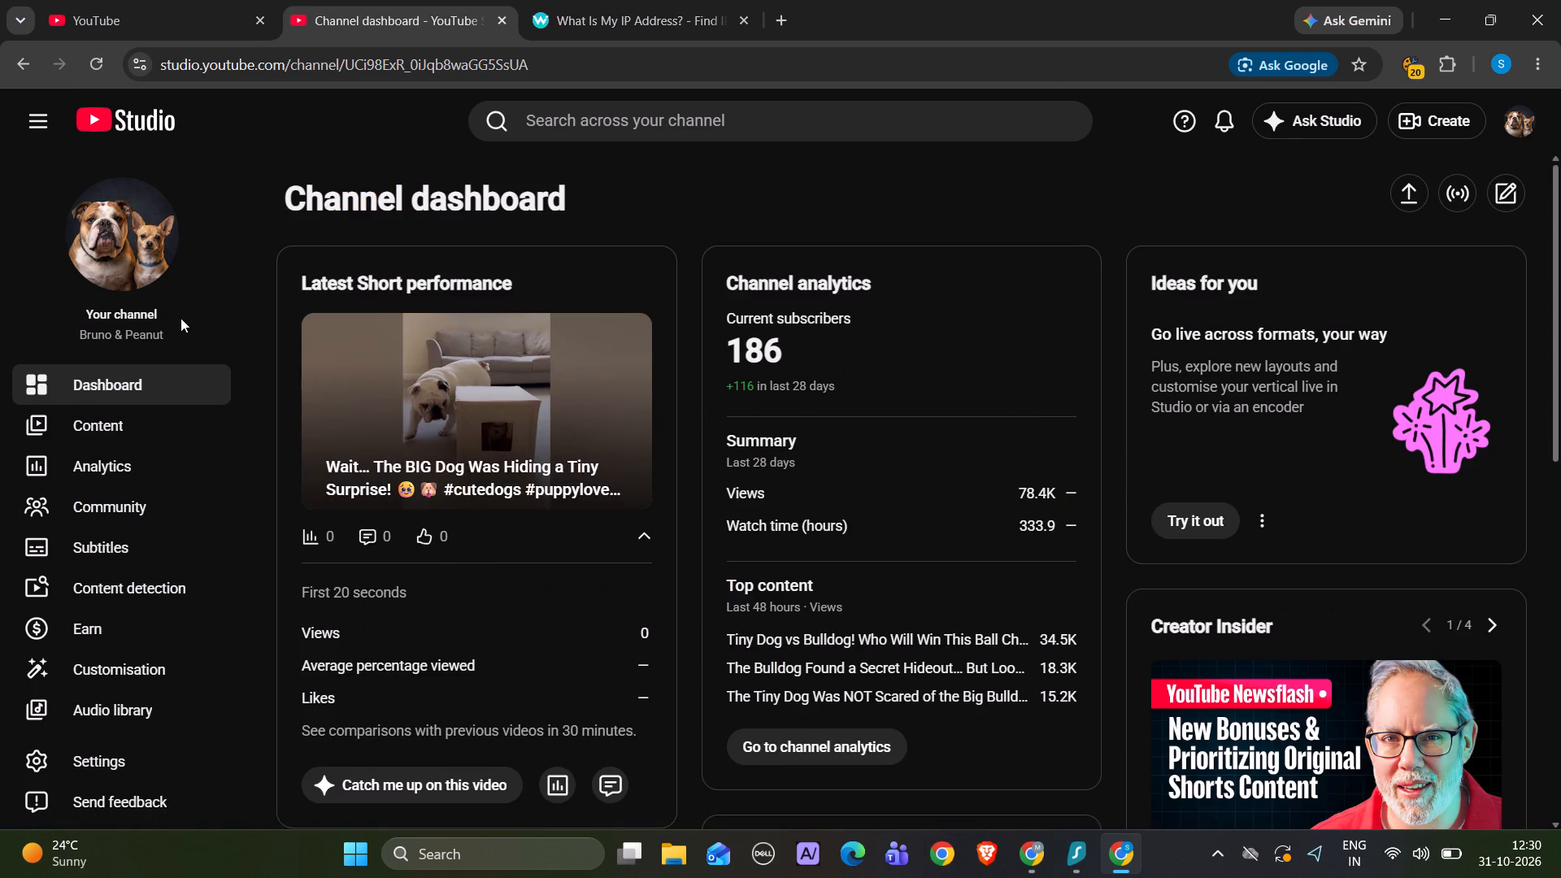
click(1534, 7)
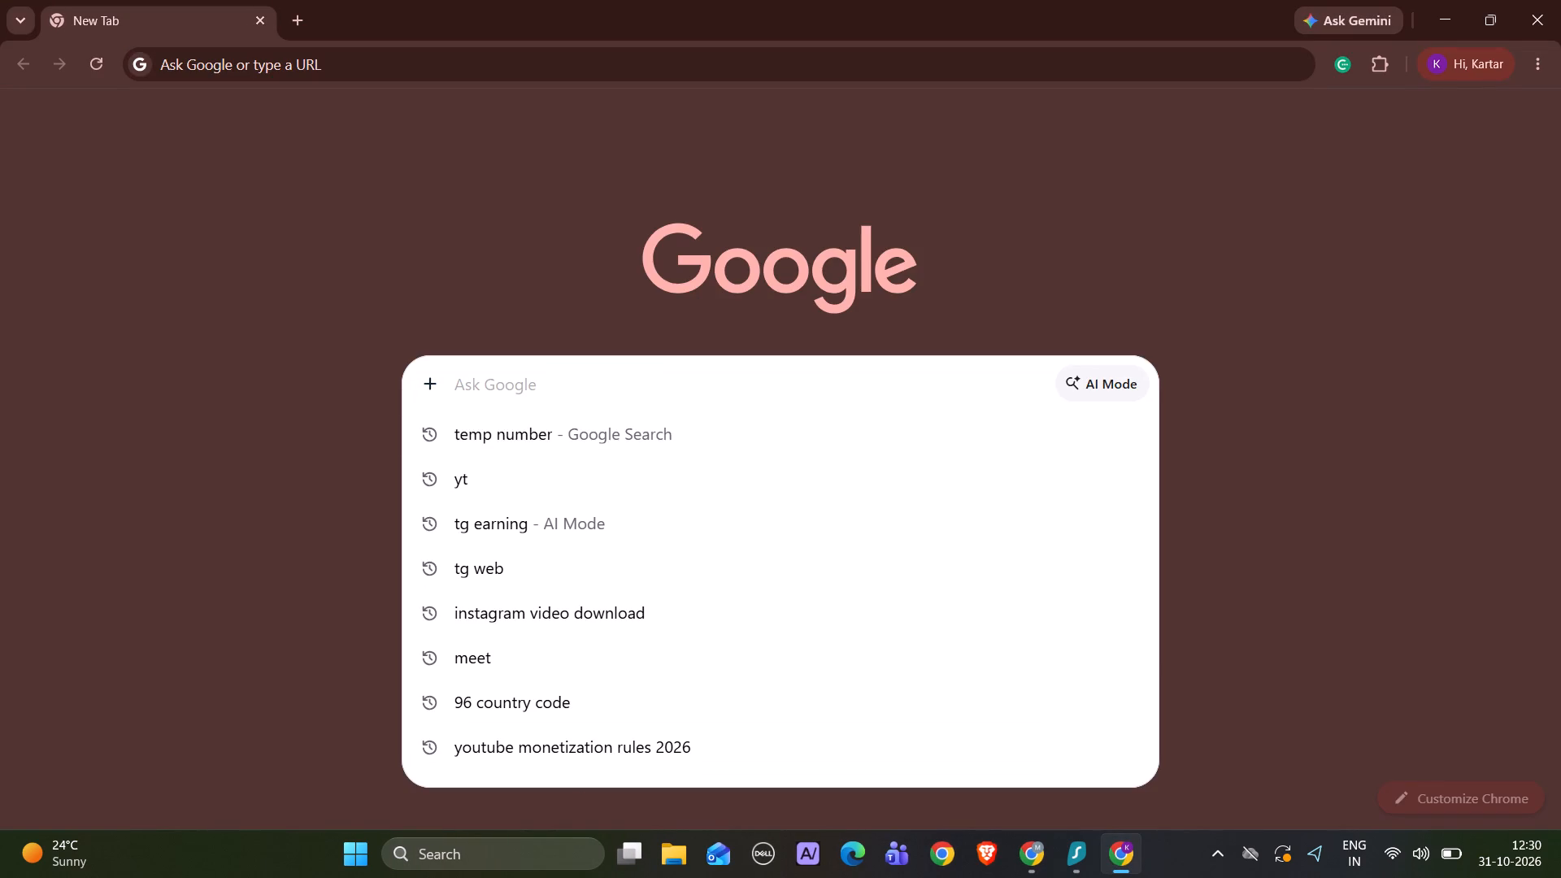
click(541, 472)
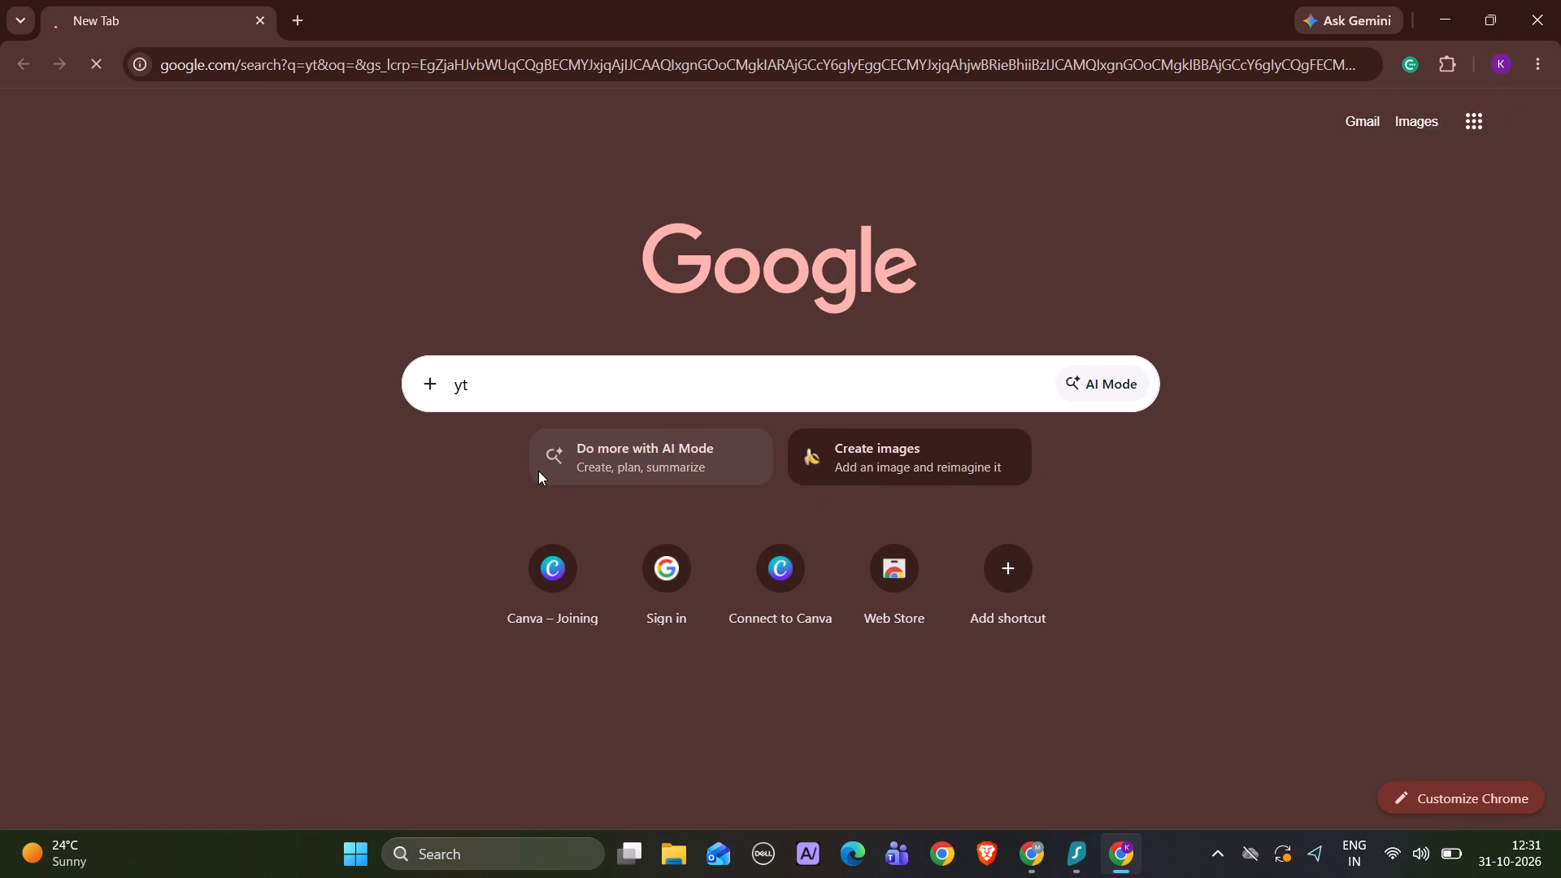
click(251, 302)
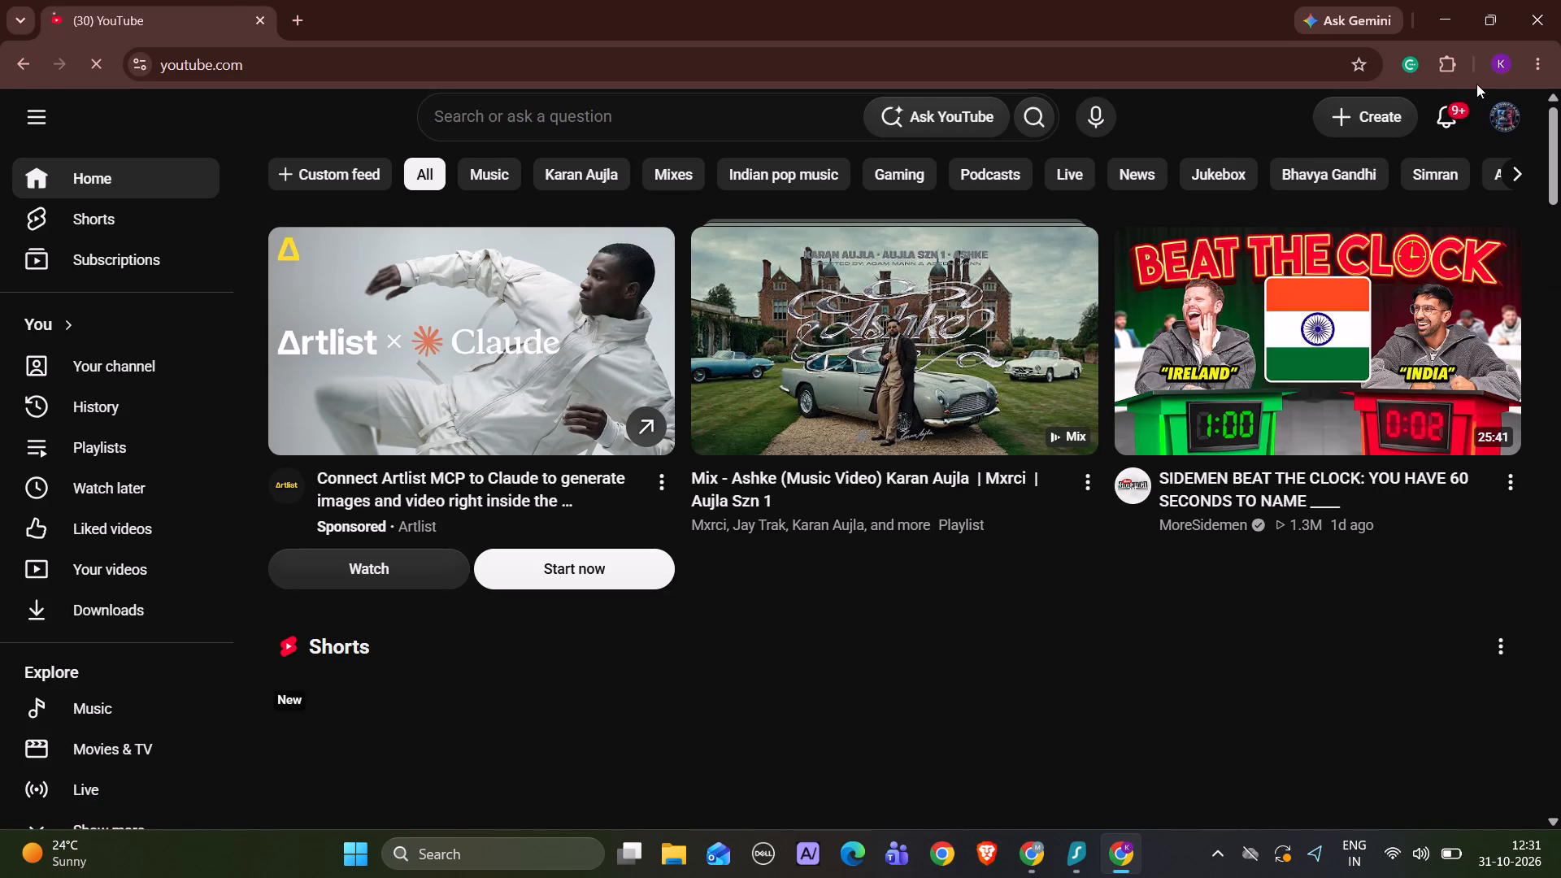
Check the account's YouTube notifications.
click(1457, 111)
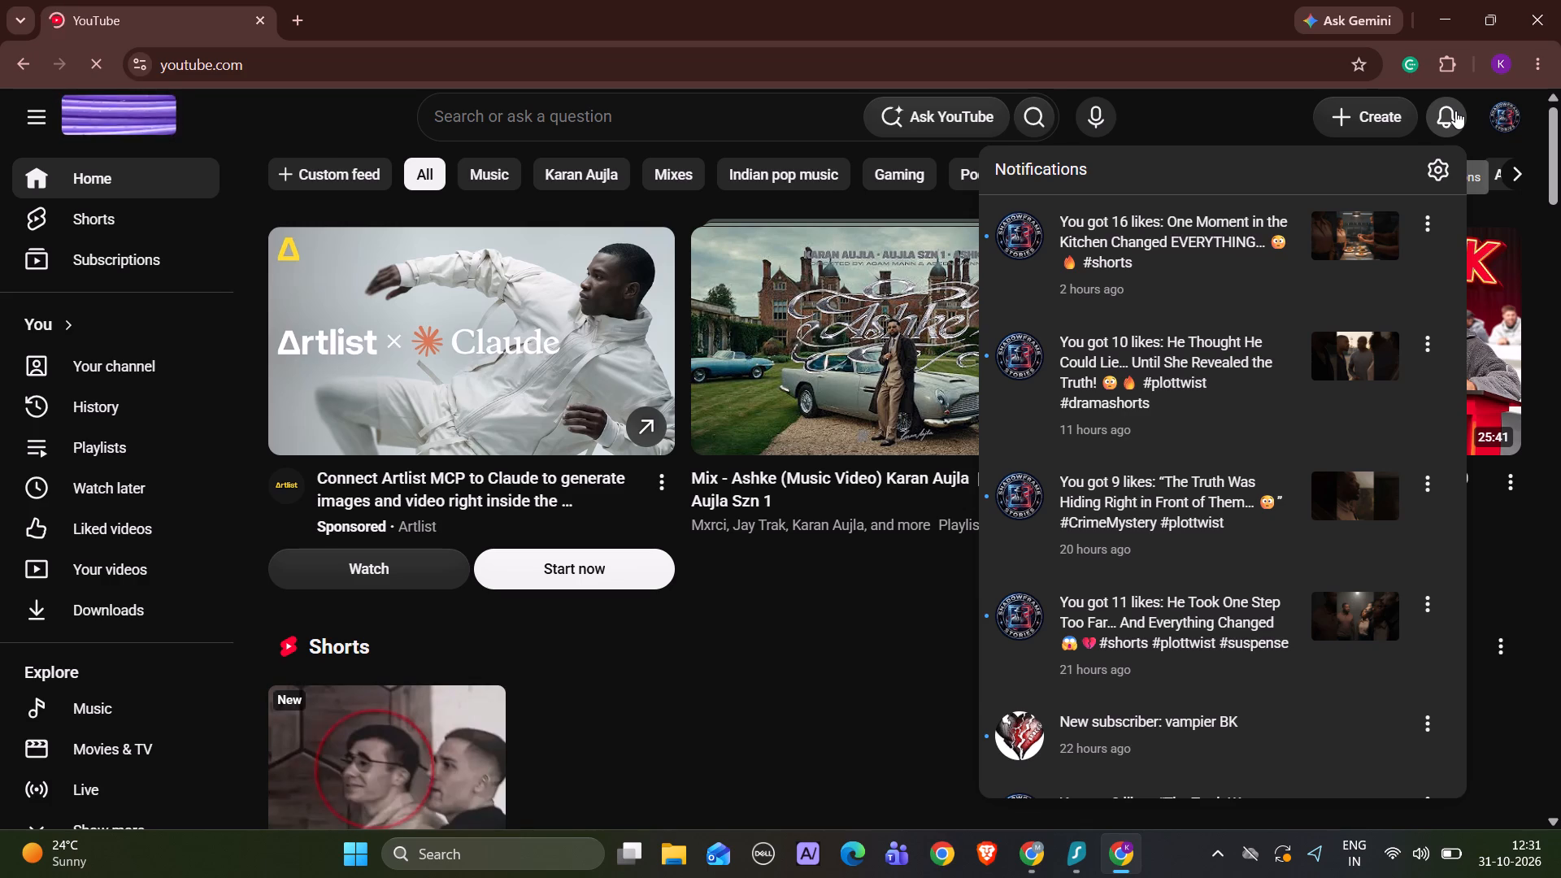
click(1455, 111)
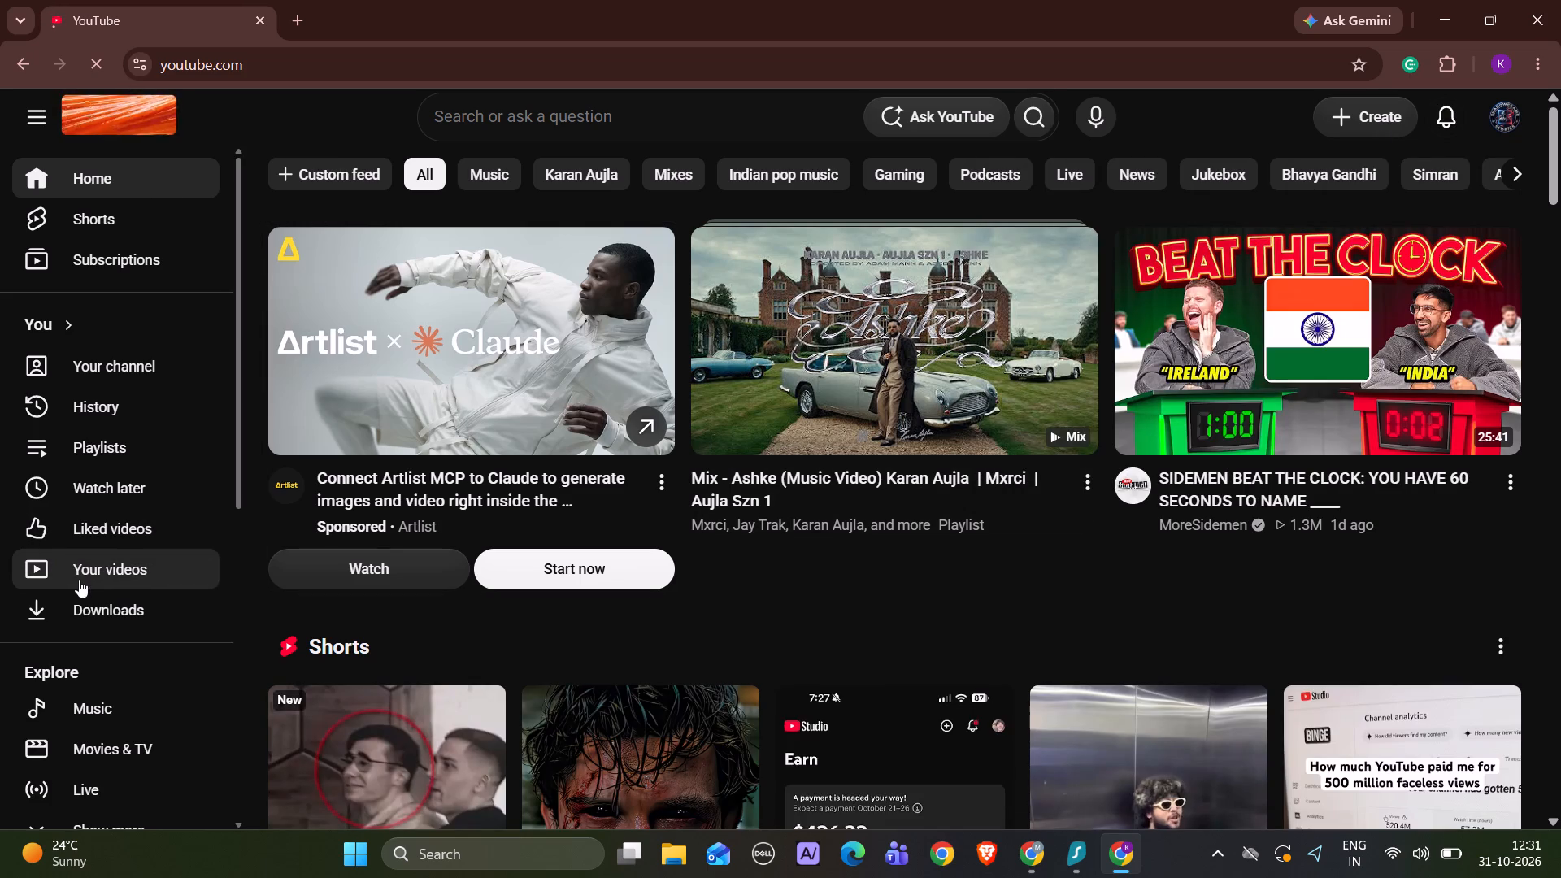
Open the ShadowFrame Stories dashboard in YouTube Studio and check the channel's Studio notifications.
click(82, 572)
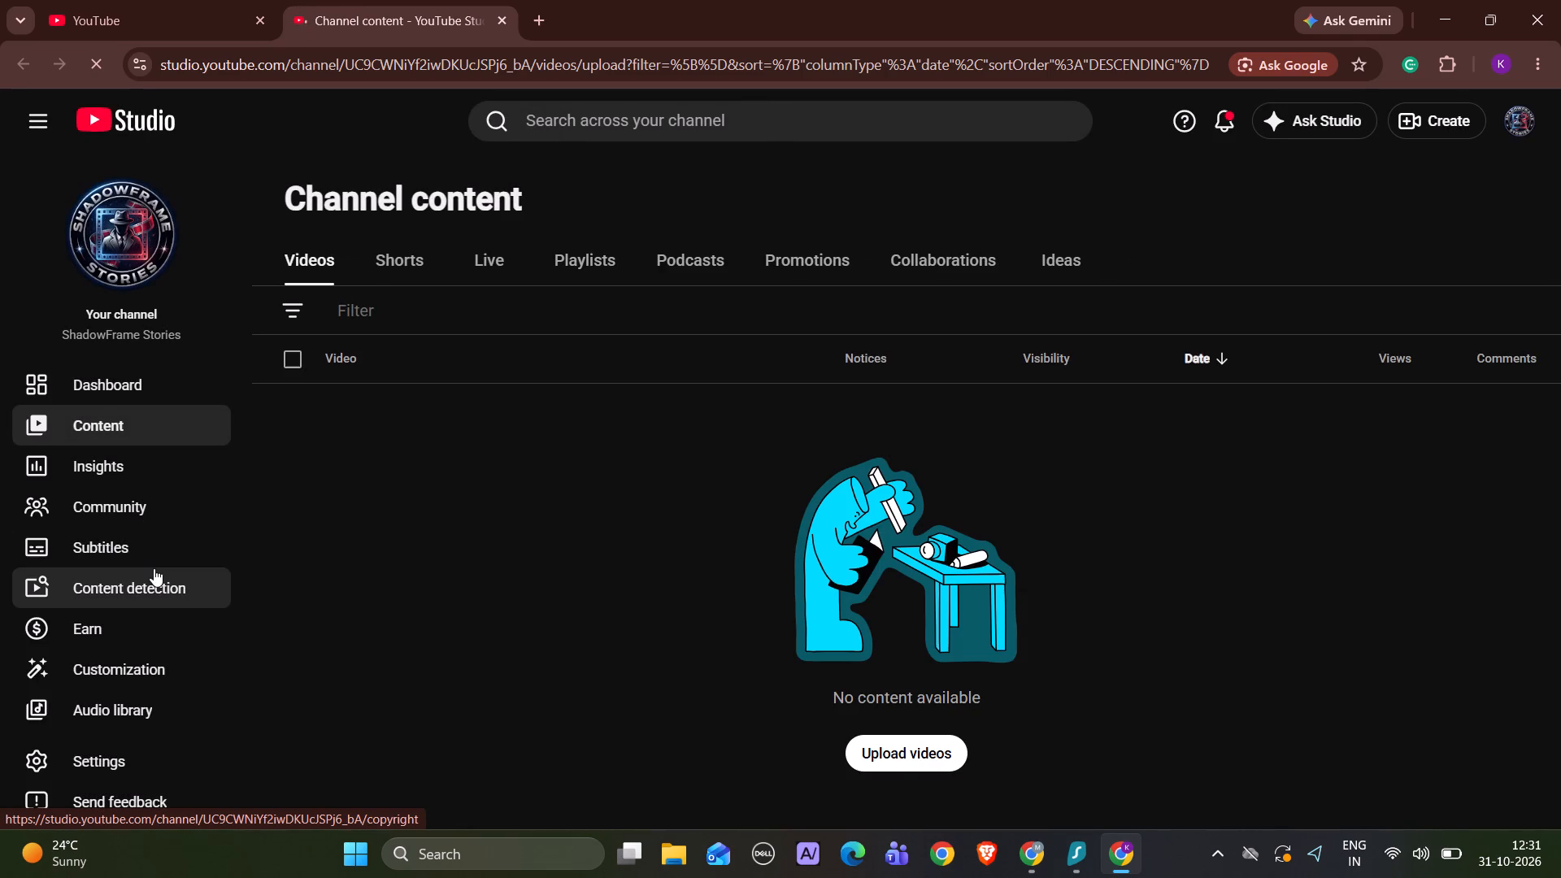
click(79, 392)
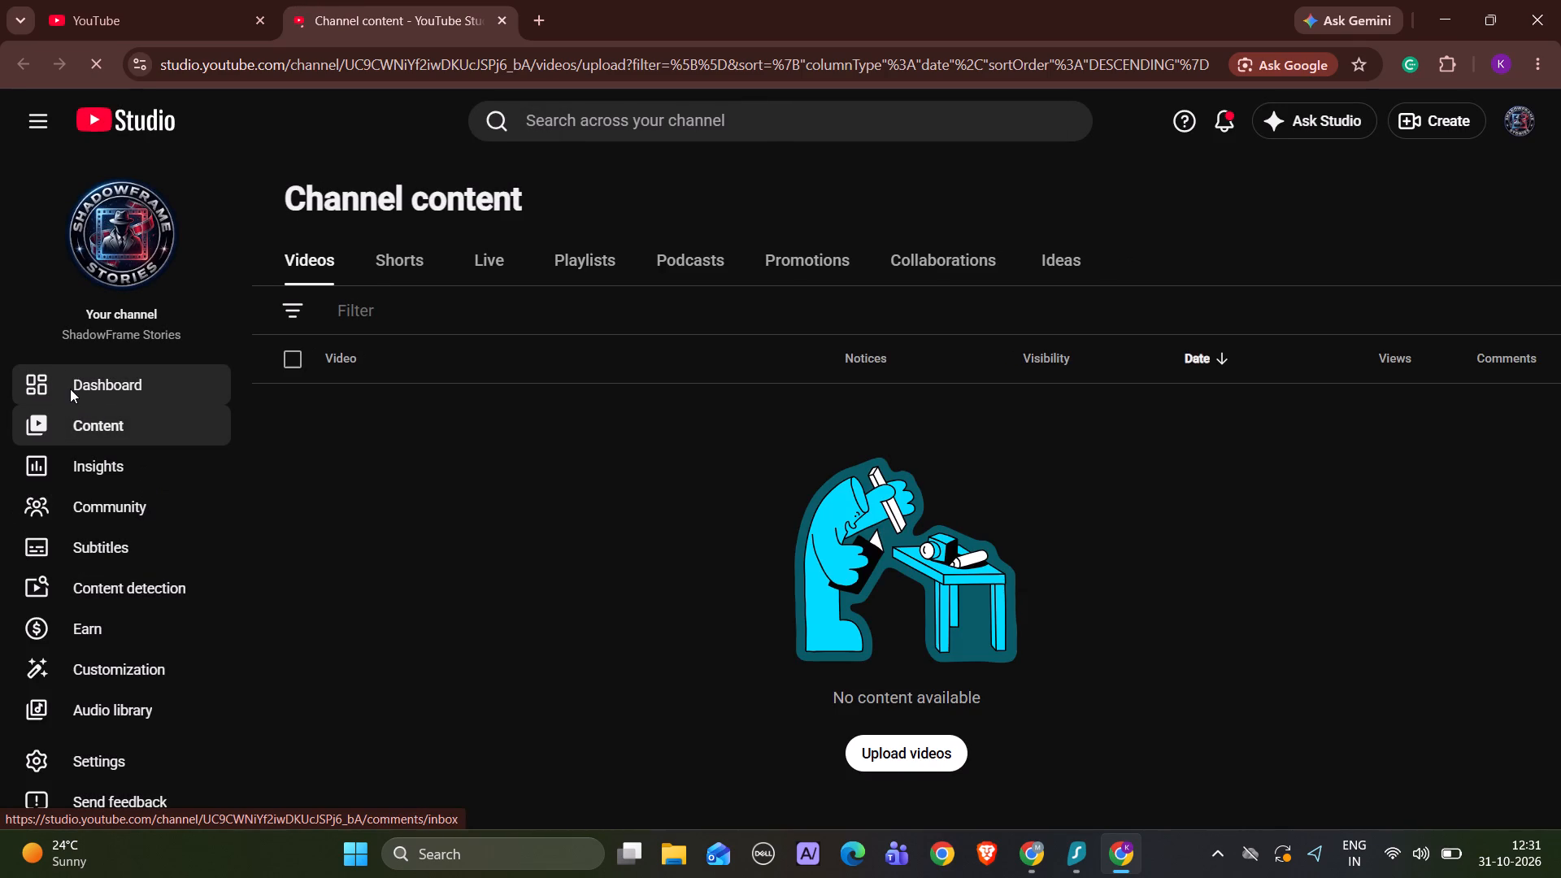
click(72, 378)
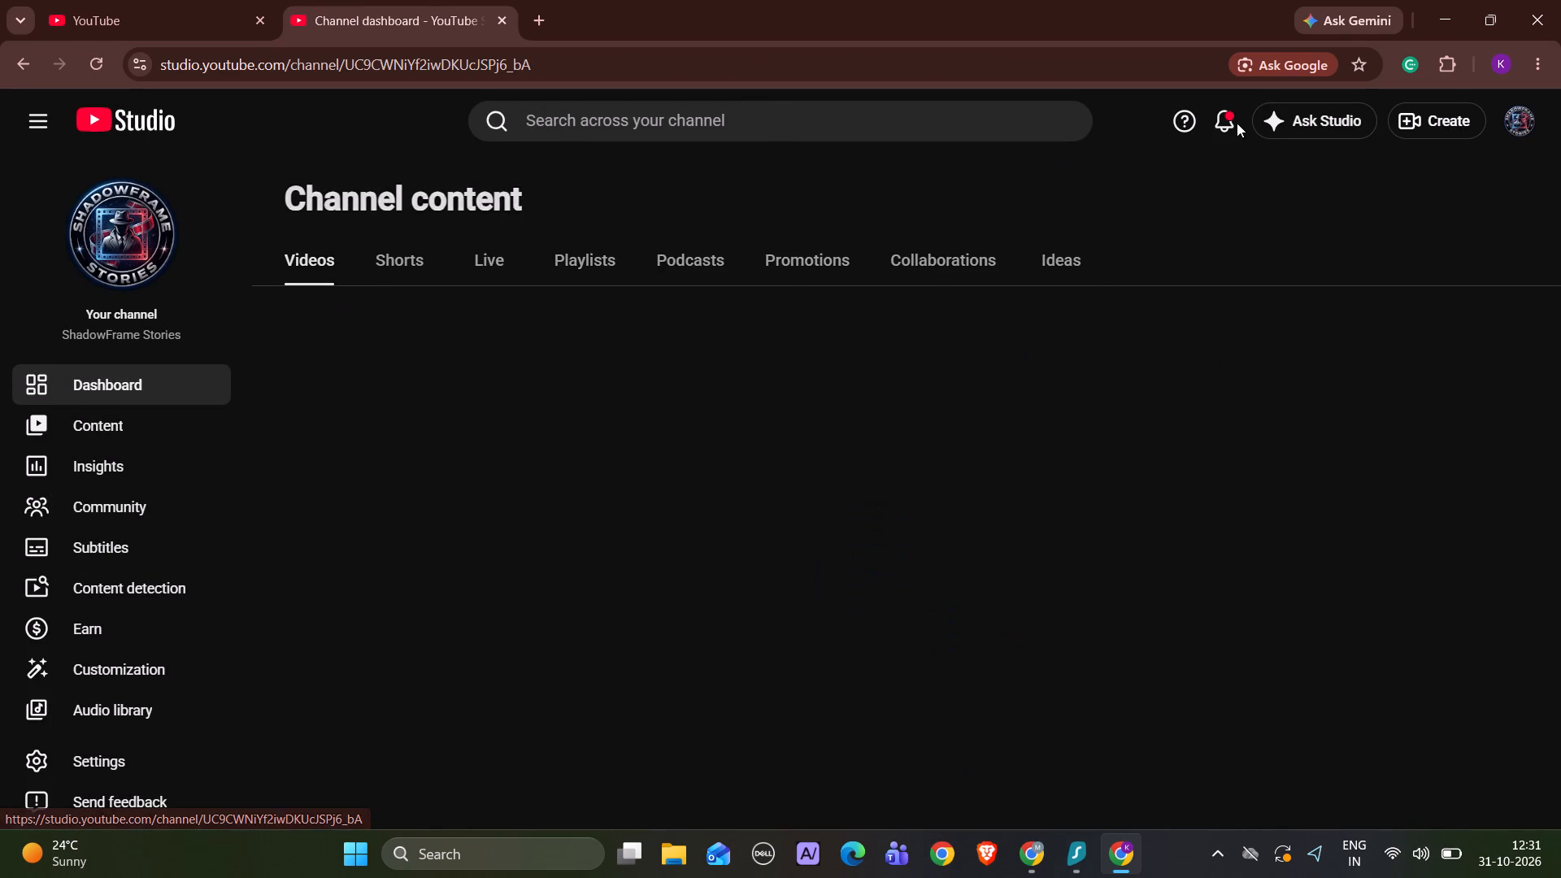
click(1225, 118)
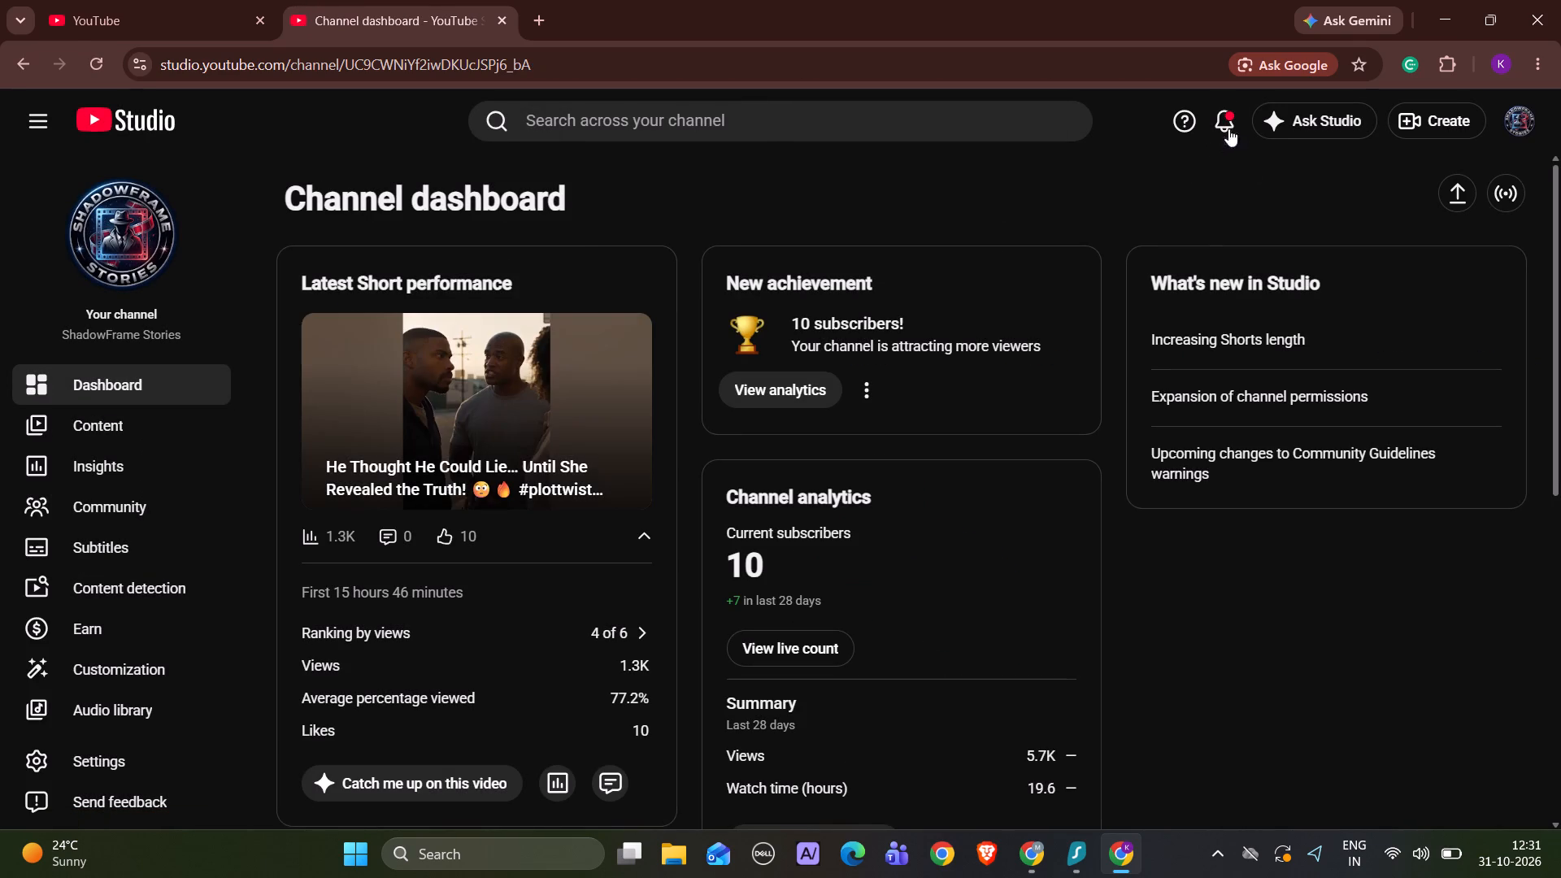
click(1228, 120)
click(1213, 130)
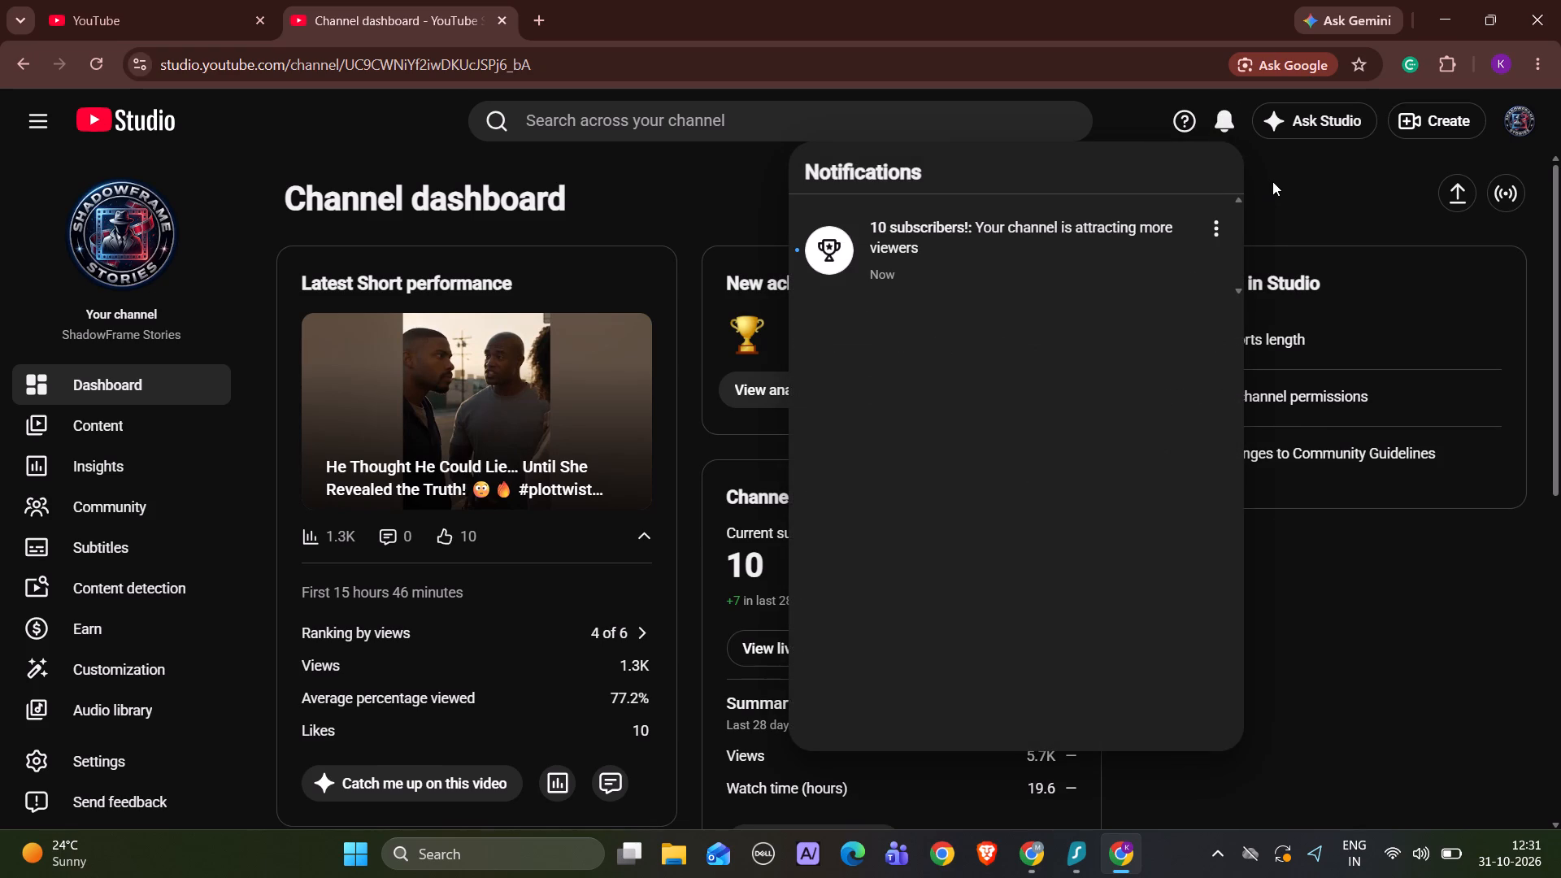
click(1272, 181)
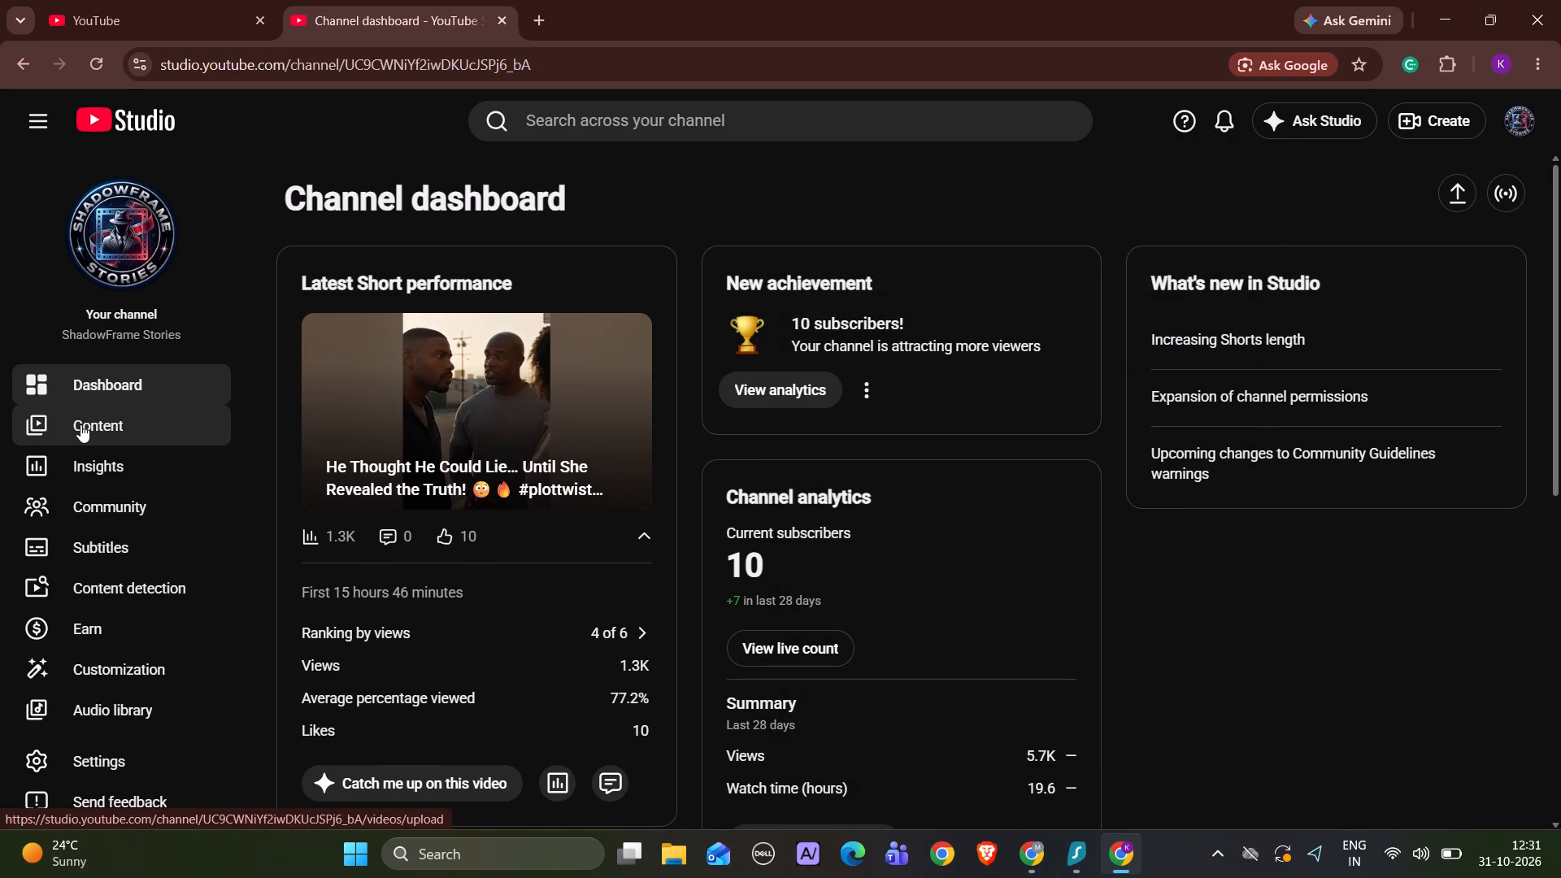
Look through the list of published Shorts on the ShadowFrame Stories channel.
click(1448, 197)
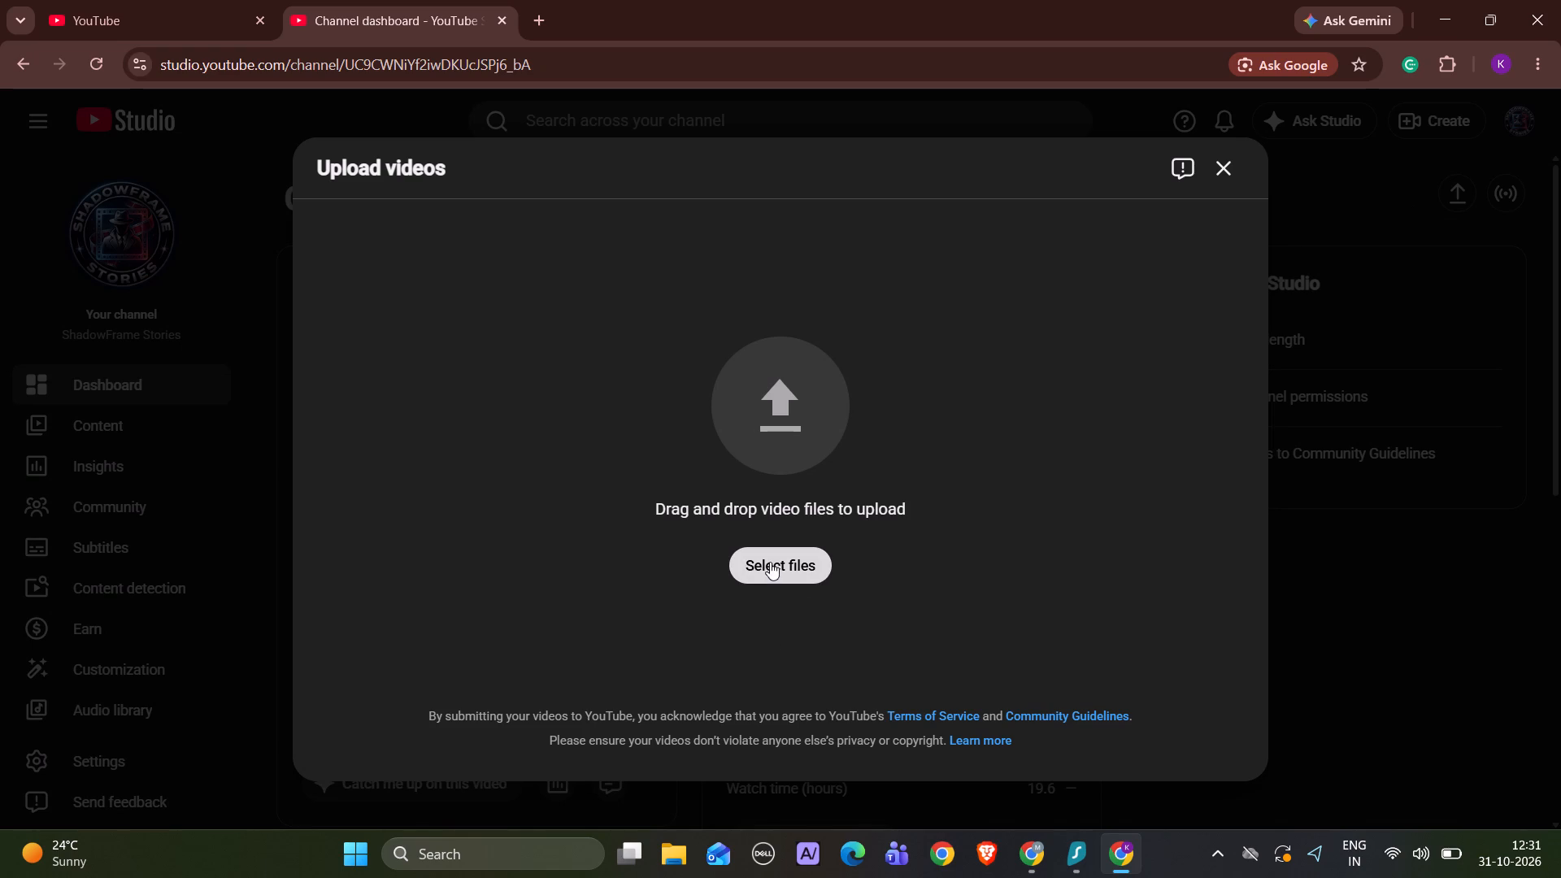
click(1216, 166)
click(118, 417)
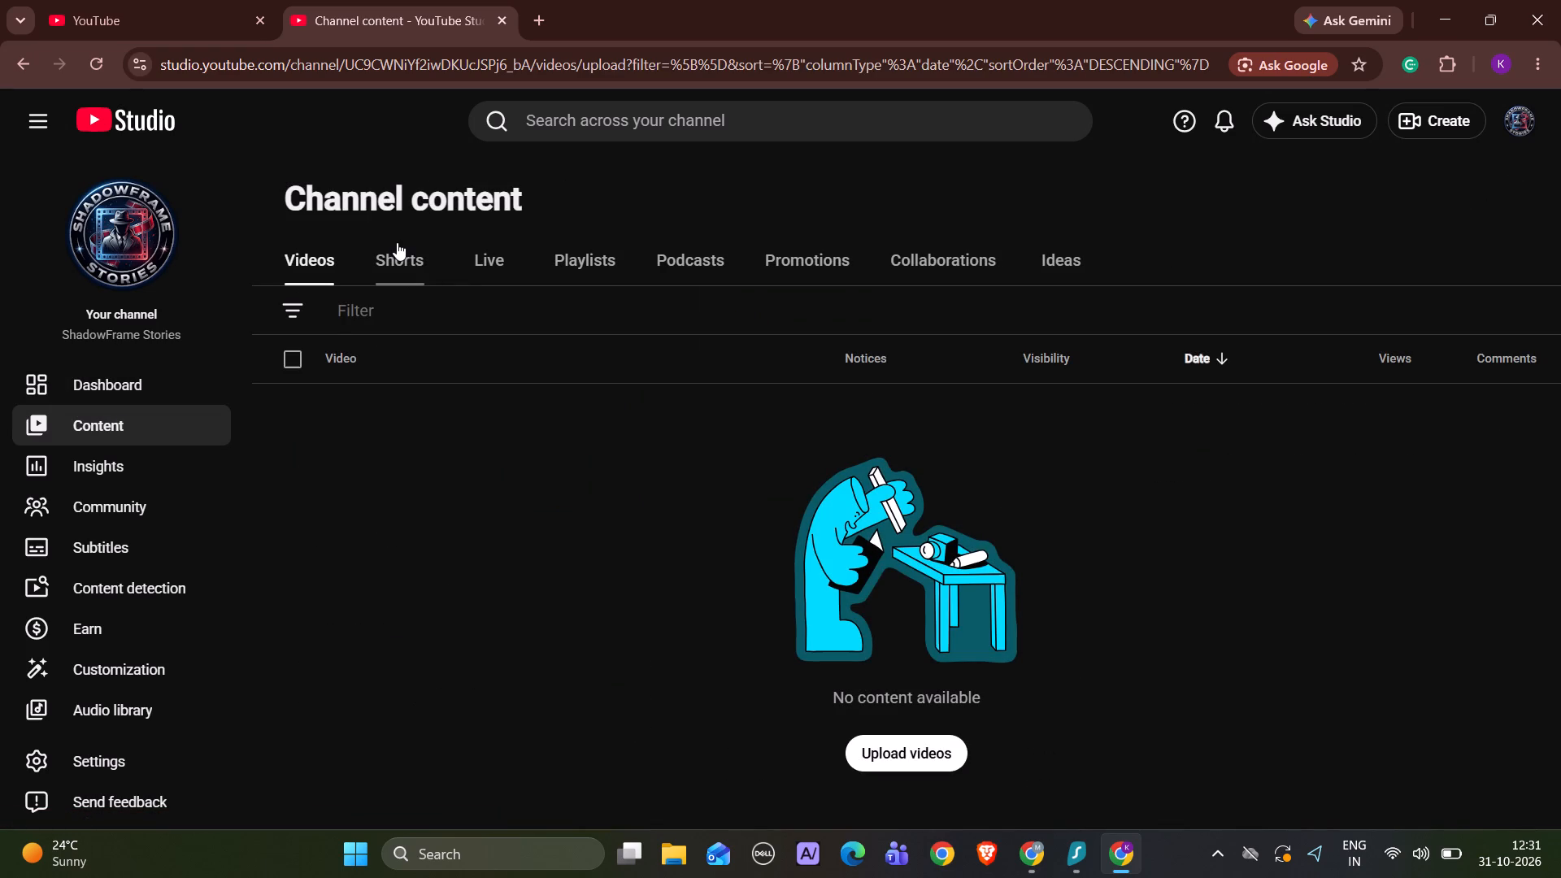
click(397, 242)
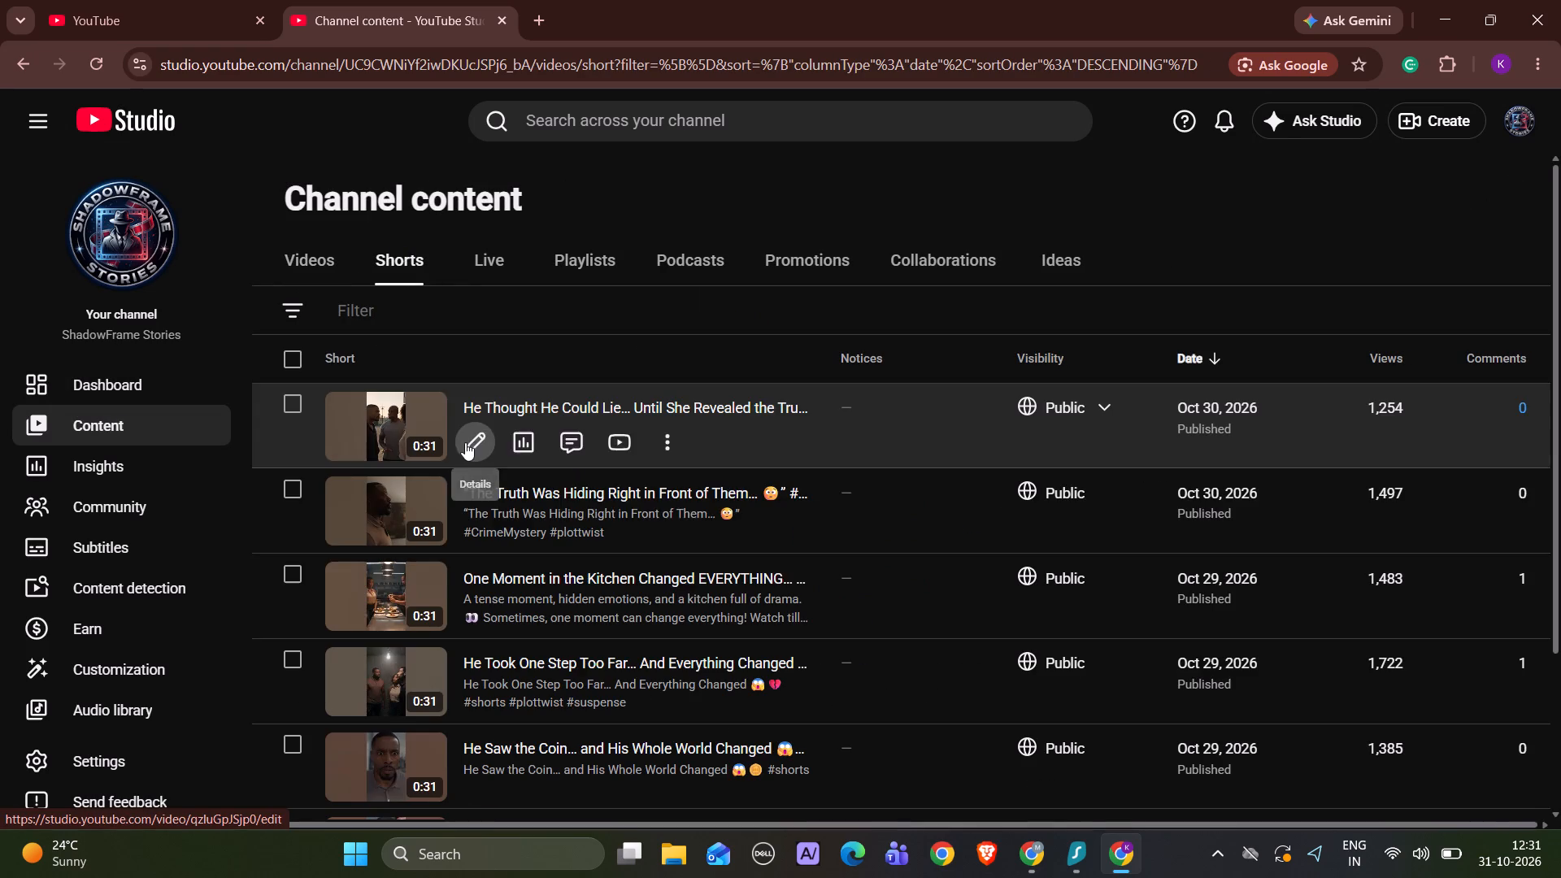
scroll(615, 776, down, 1)
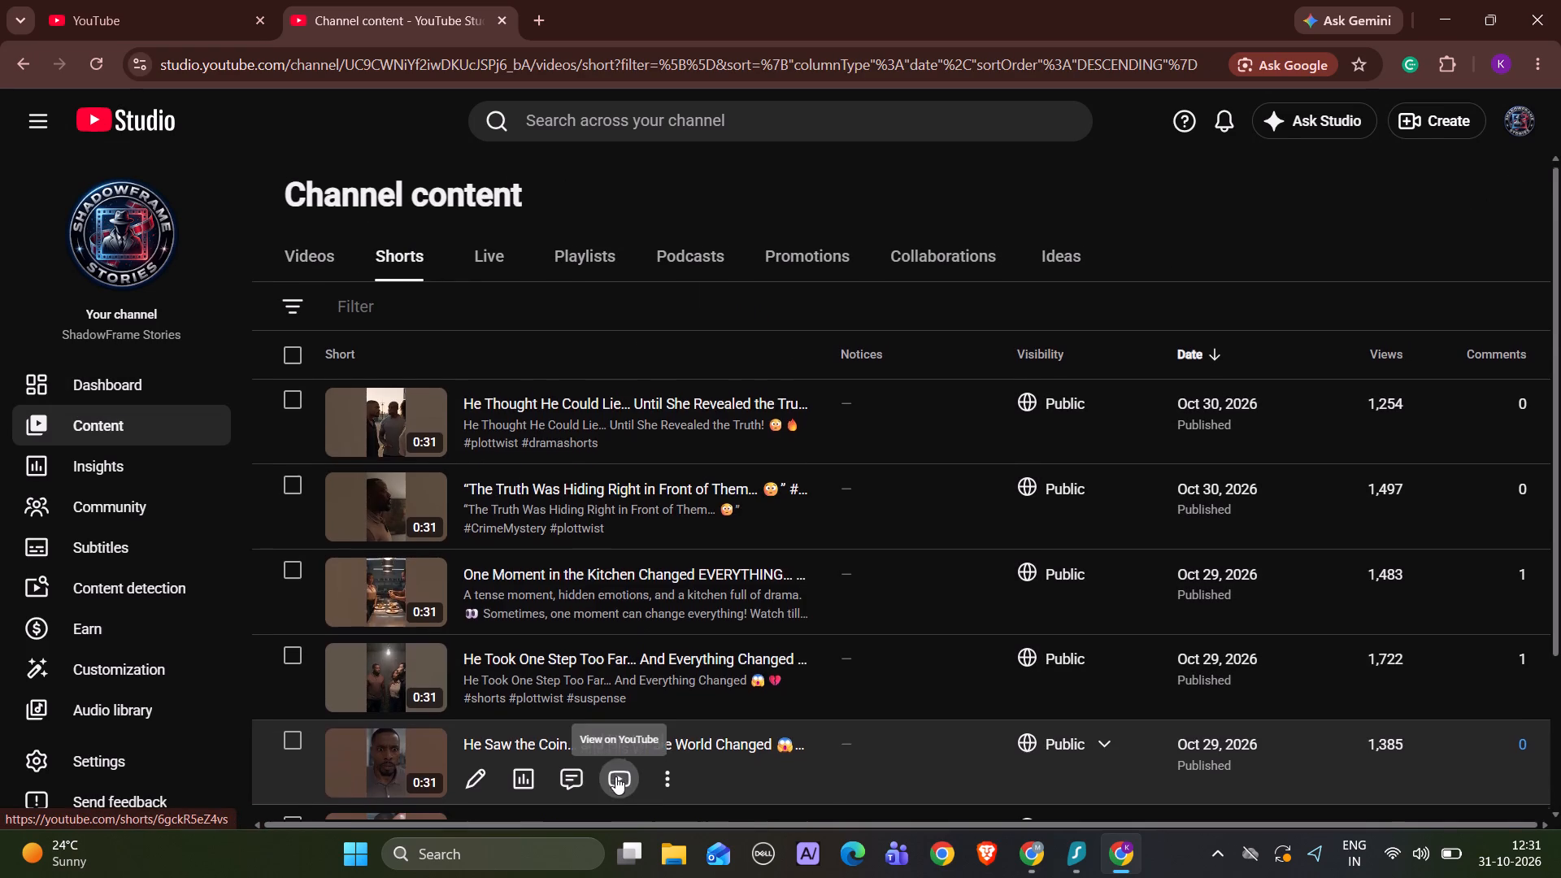
scroll(615, 776, down, 2)
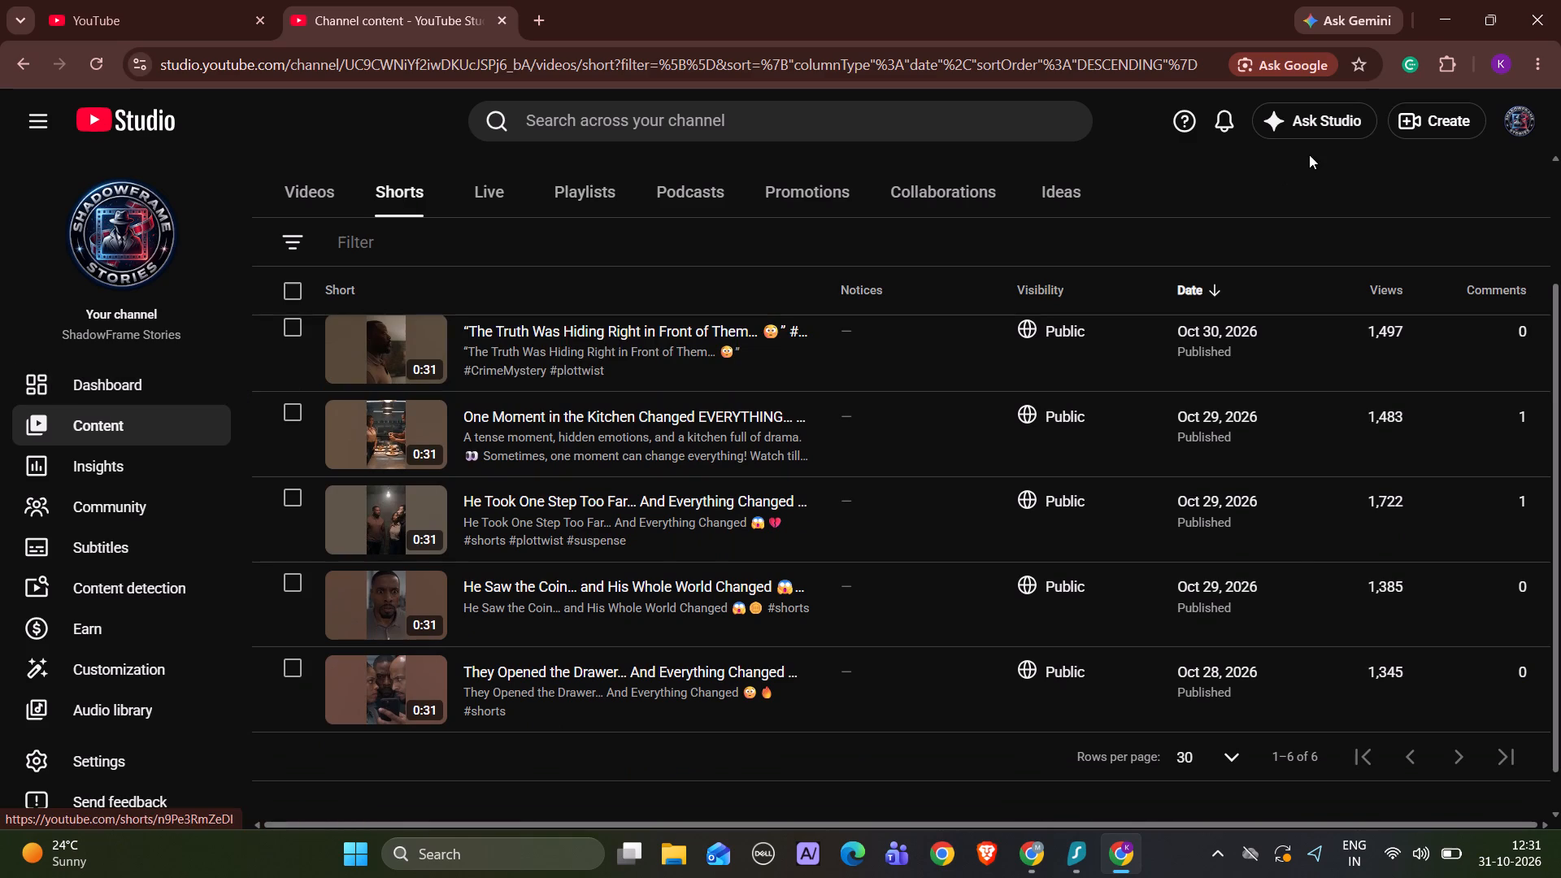
Start a new video upload on the ShadowFrame Stories channel.
click(1450, 120)
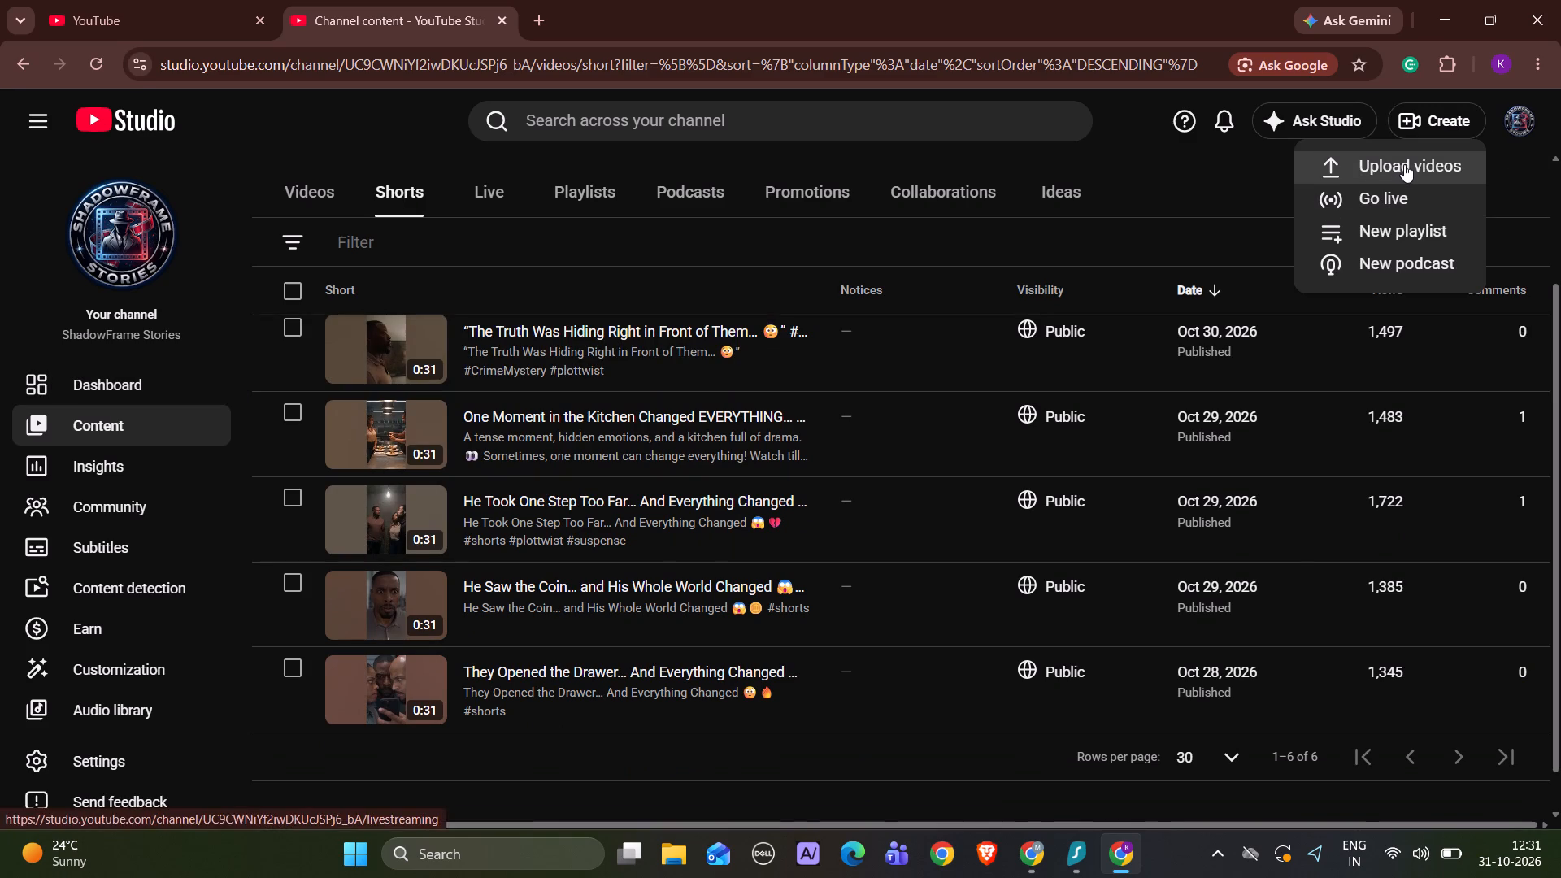
click(1404, 164)
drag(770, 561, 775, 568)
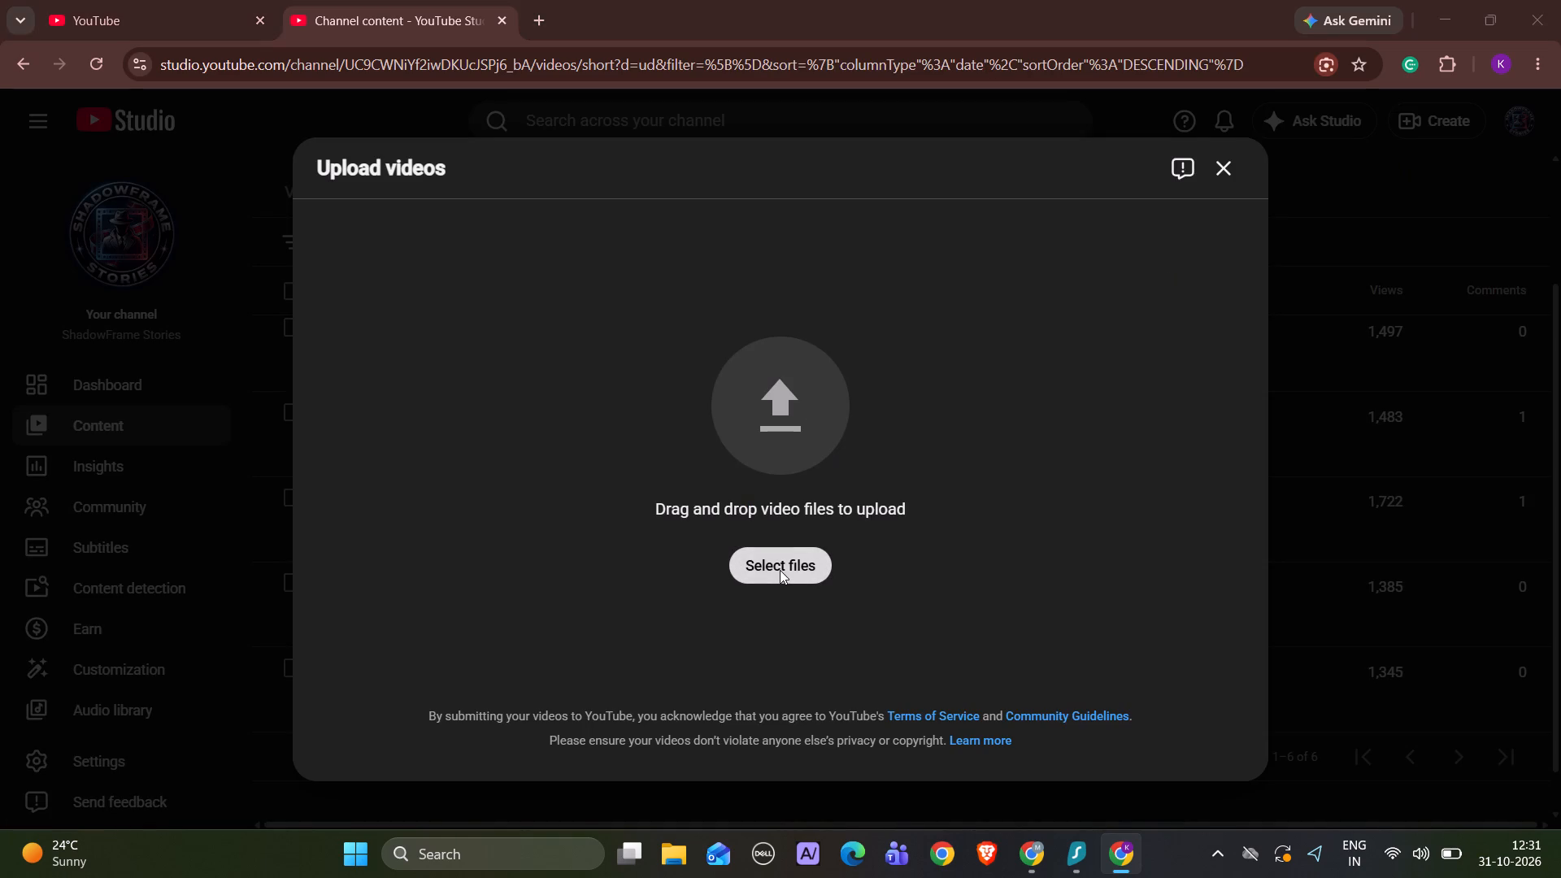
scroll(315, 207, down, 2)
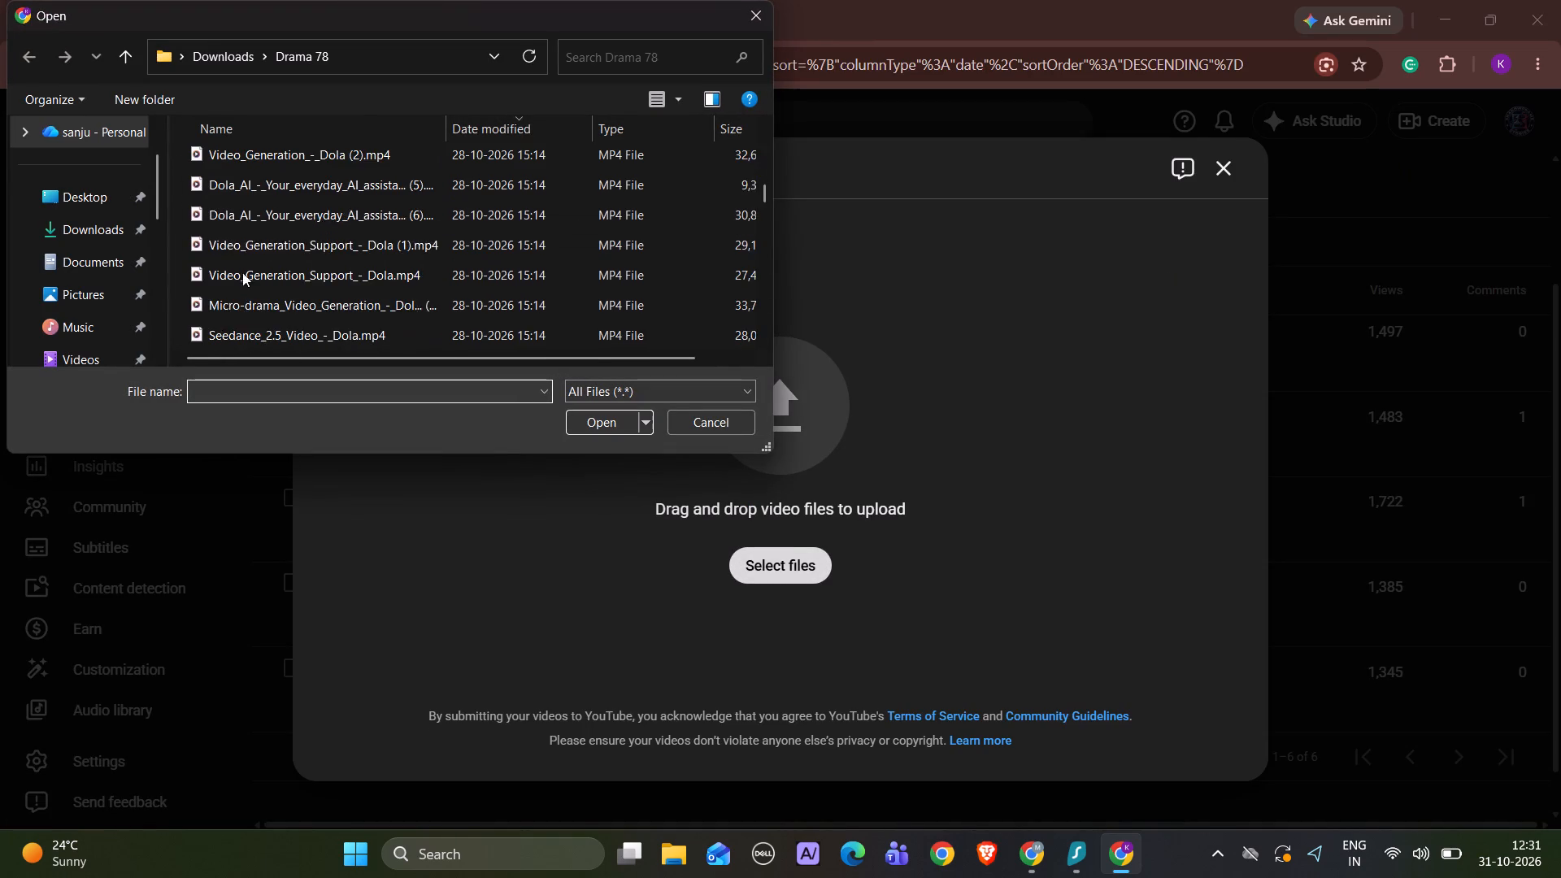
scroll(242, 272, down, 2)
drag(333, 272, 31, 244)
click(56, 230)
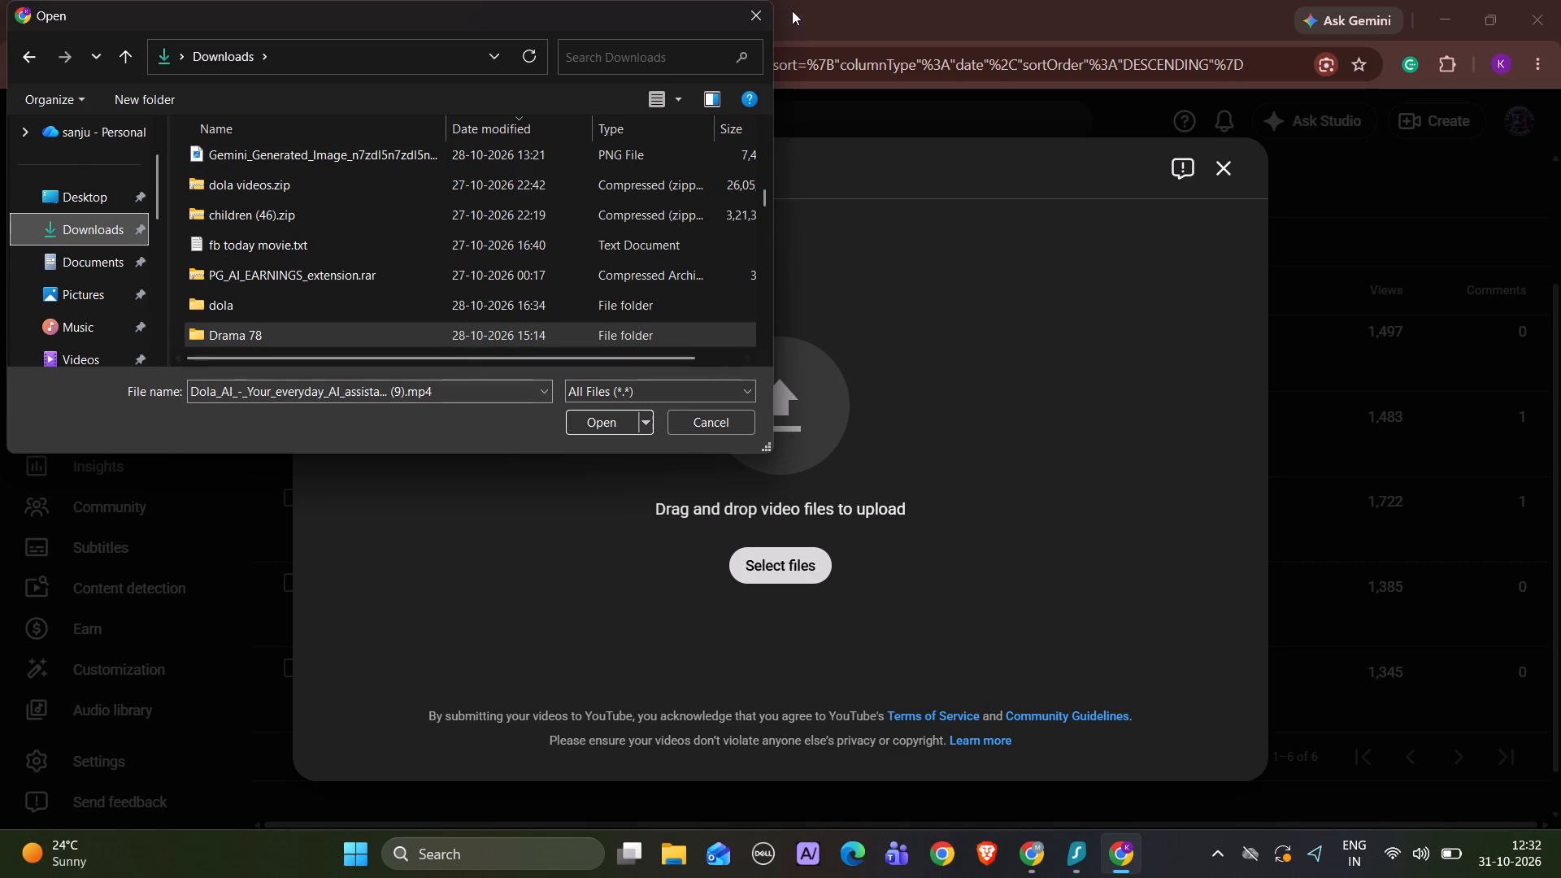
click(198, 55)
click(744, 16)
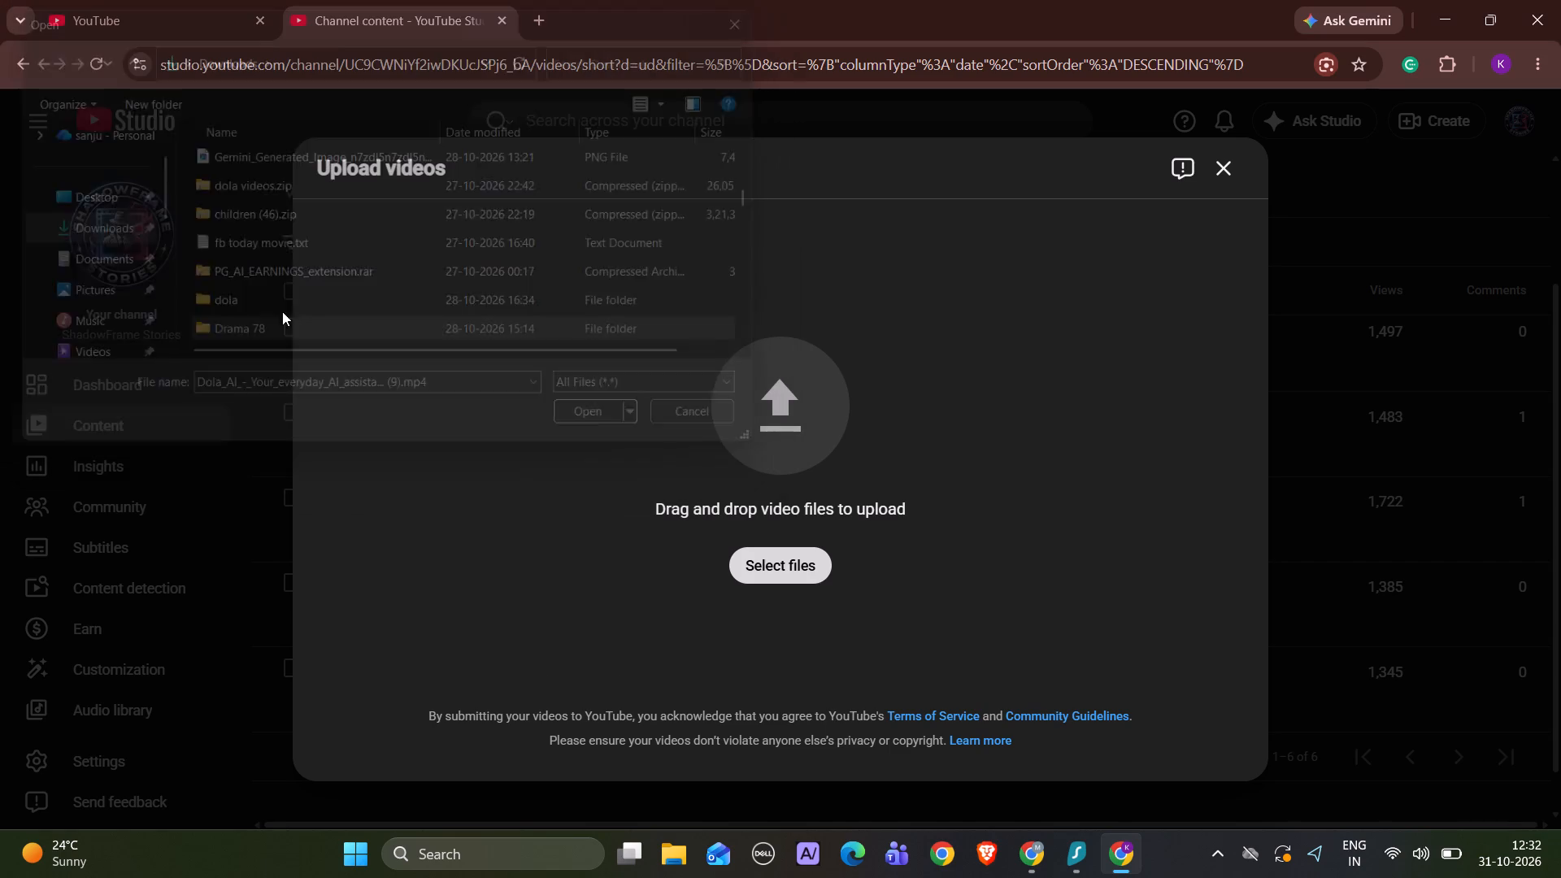
Upload Micro-drama_Video_Prompt_-_Dola.mp4 from the Drama 78 folder in Downloads.
click(739, 561)
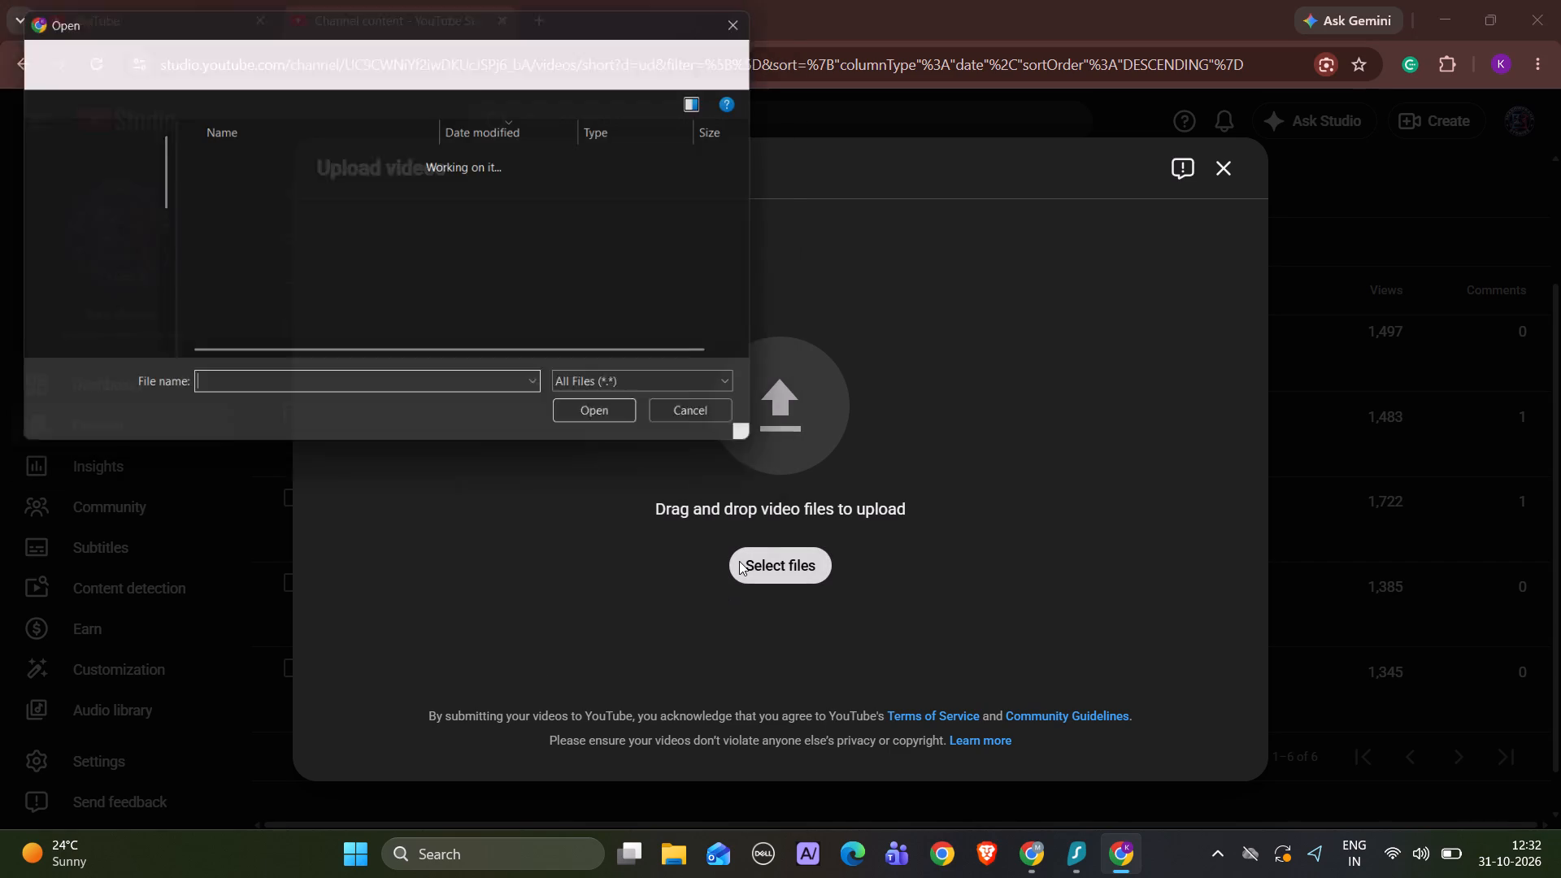
click(73, 233)
scroll(376, 263, down, 1)
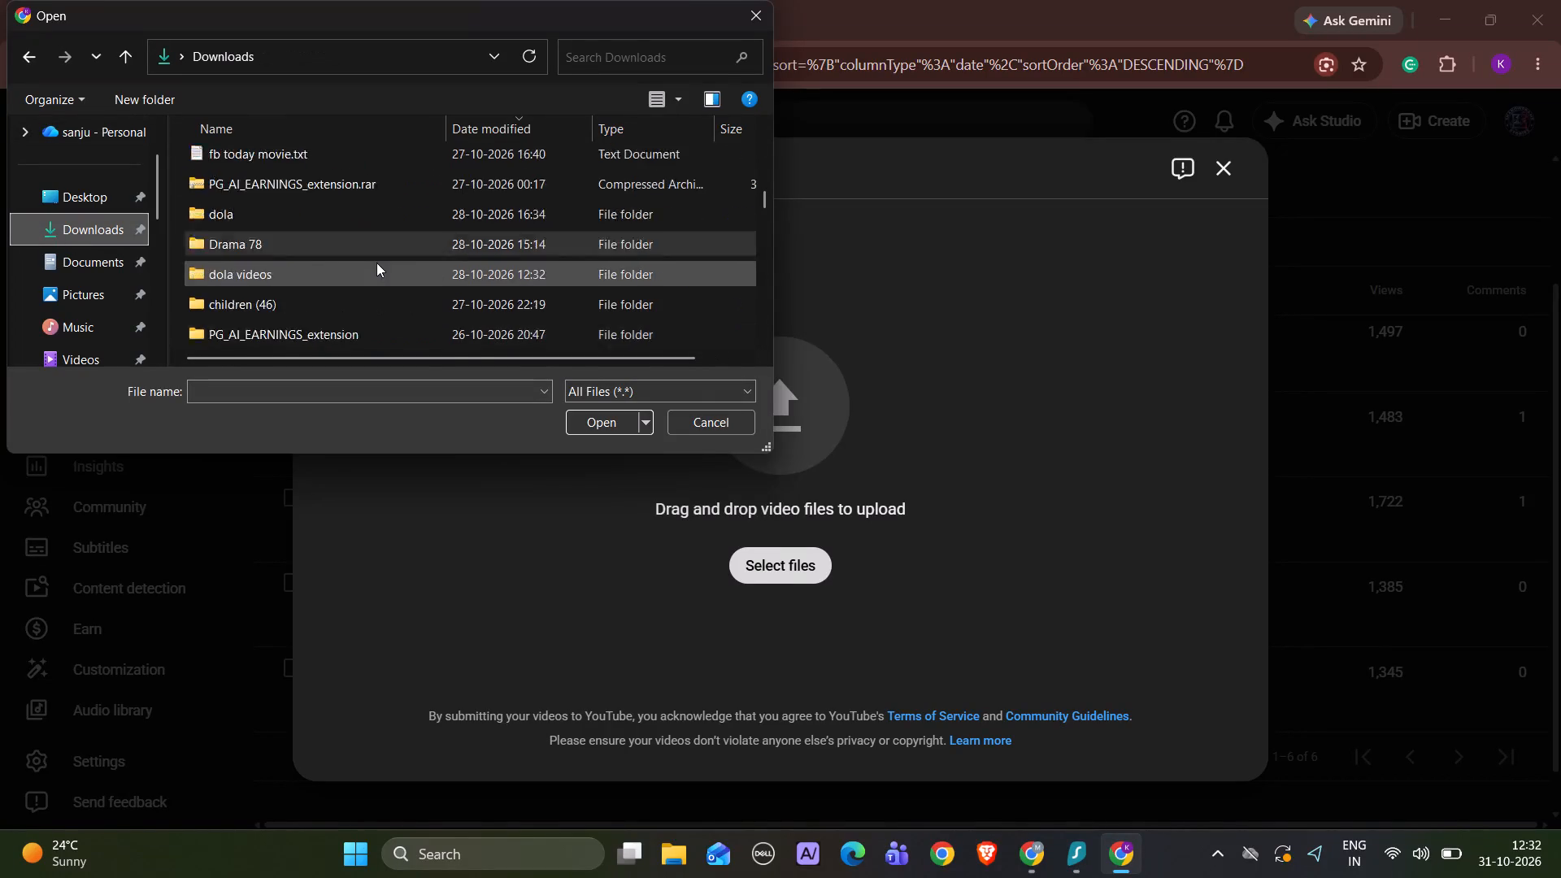
scroll(376, 263, down, 1)
scroll(376, 263, up, 2)
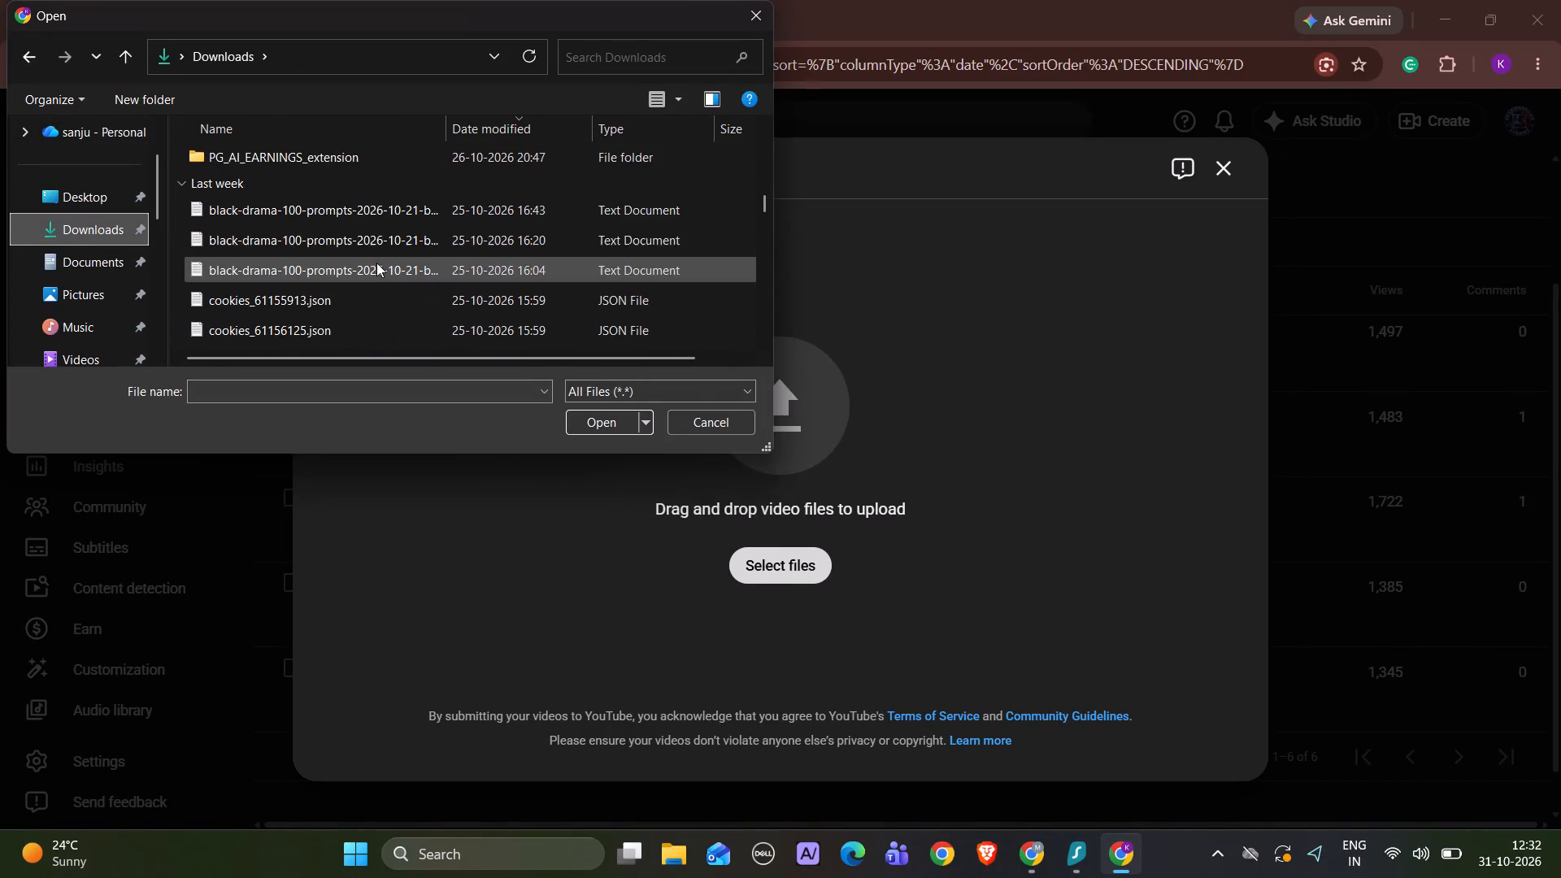
scroll(376, 263, up, 1)
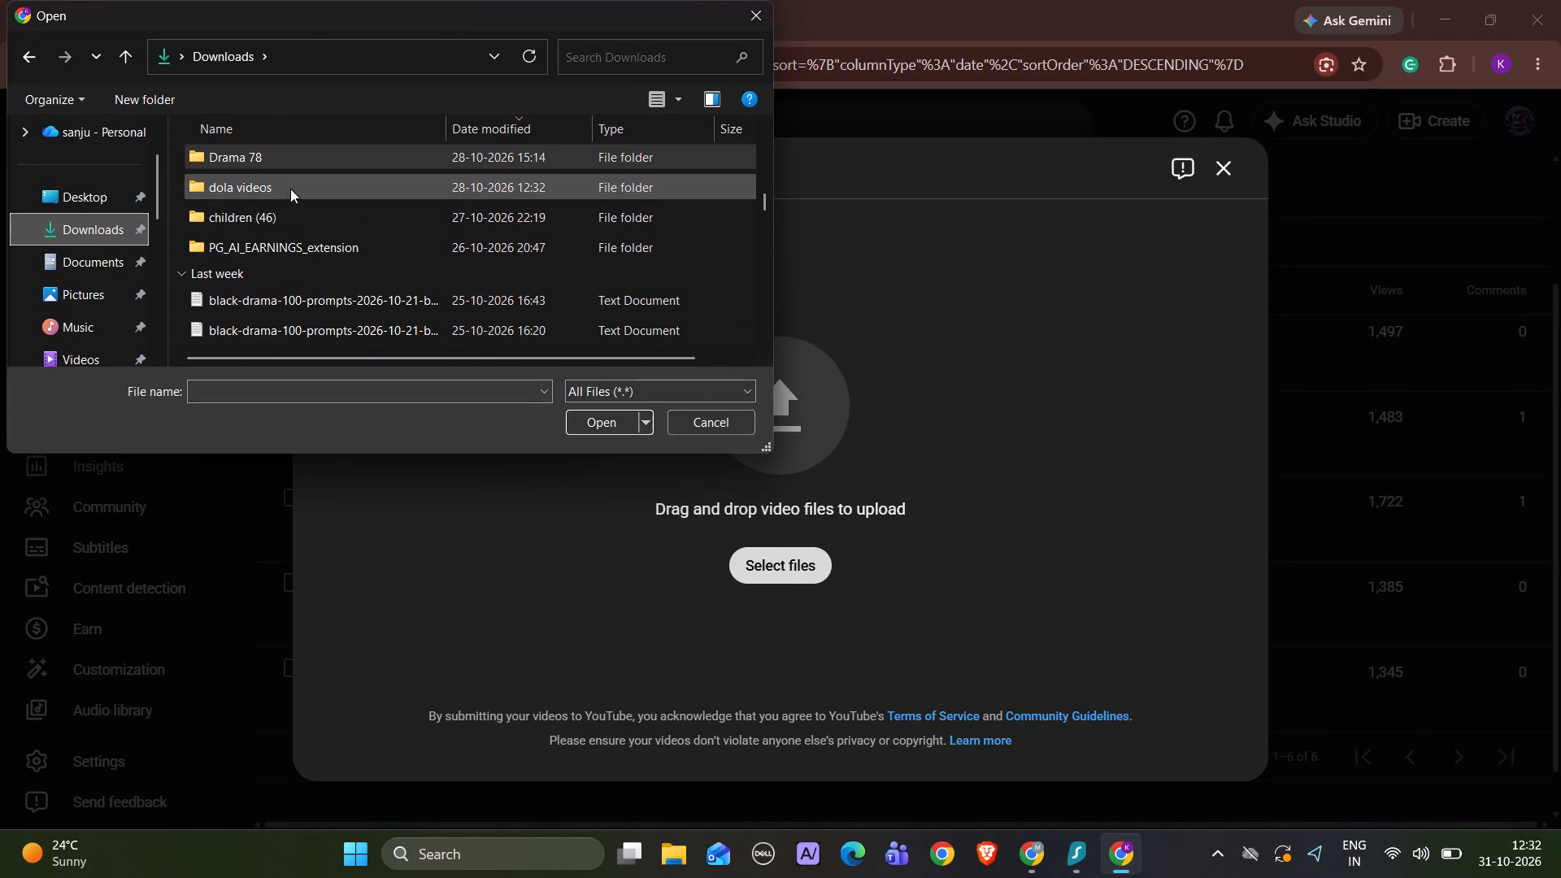
double_click(302, 163)
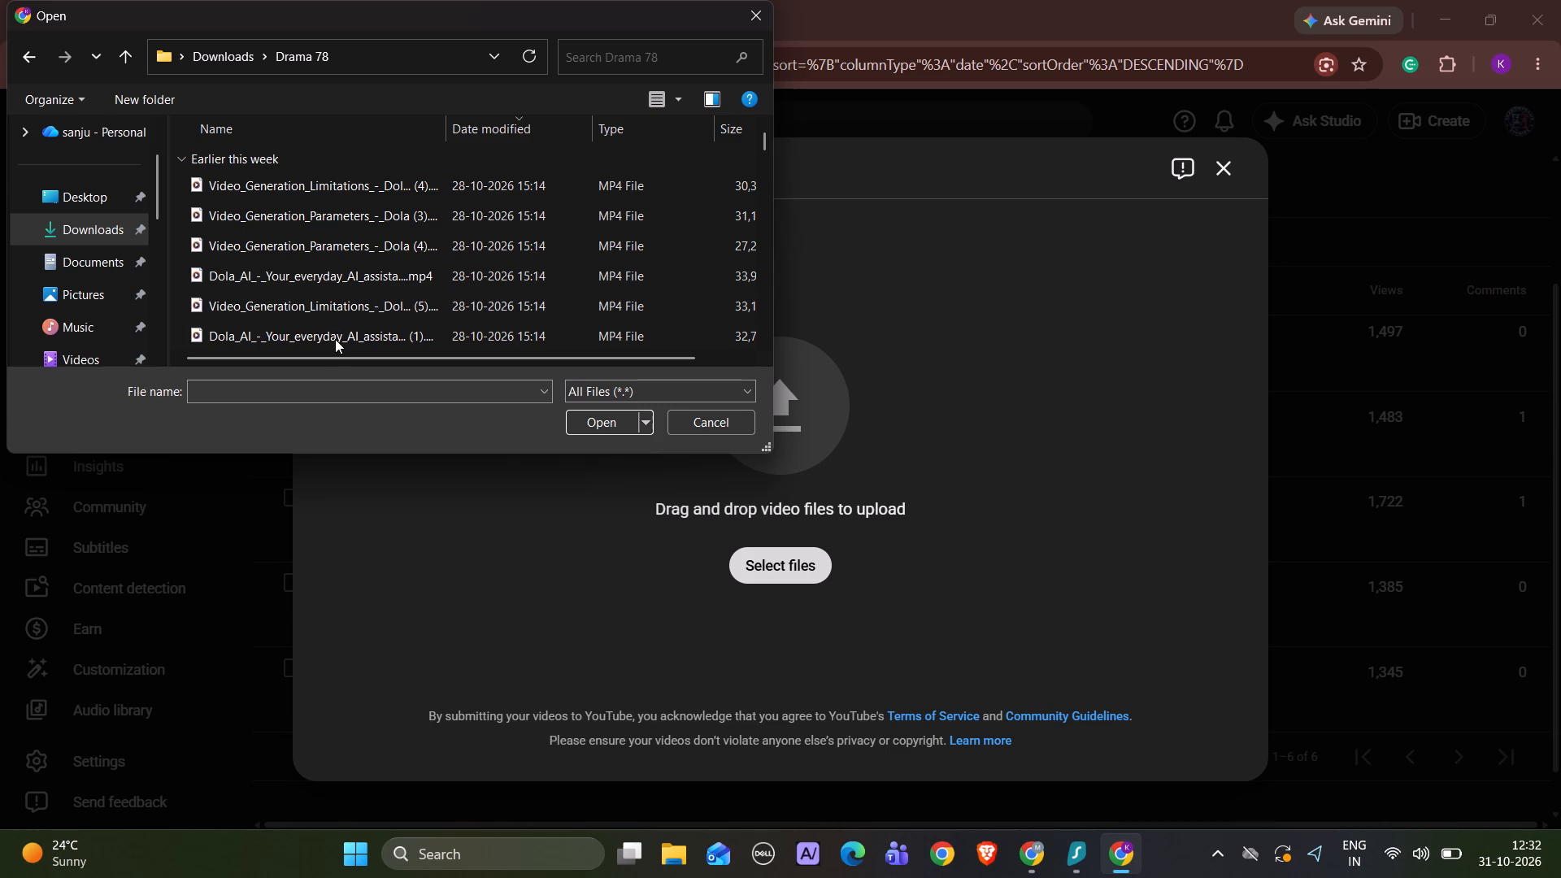
scroll(334, 340, up, 1)
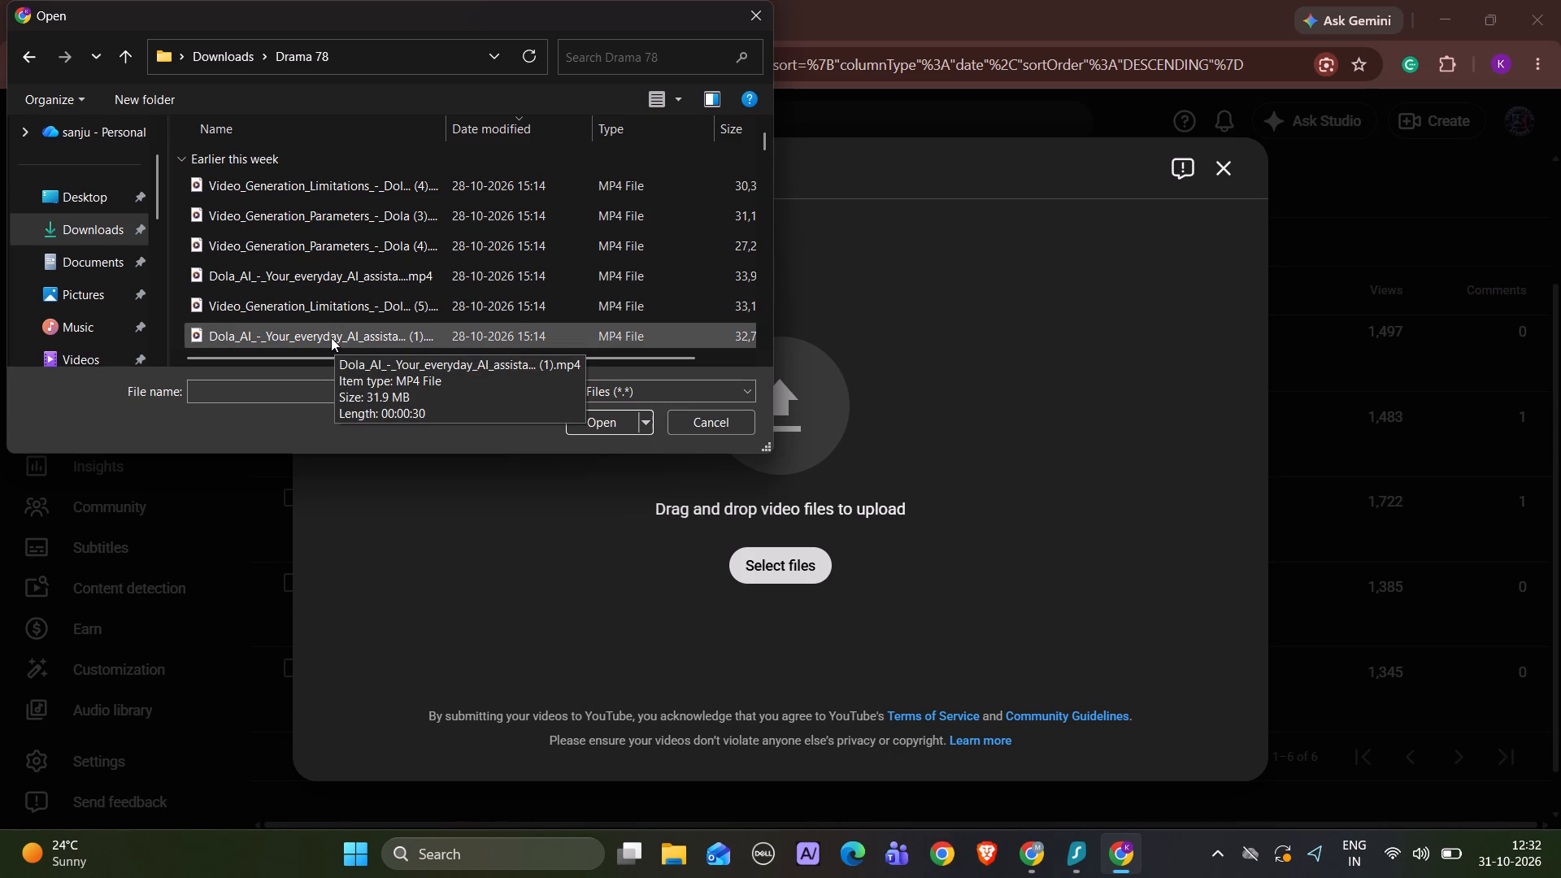
scroll(331, 337, up, 1)
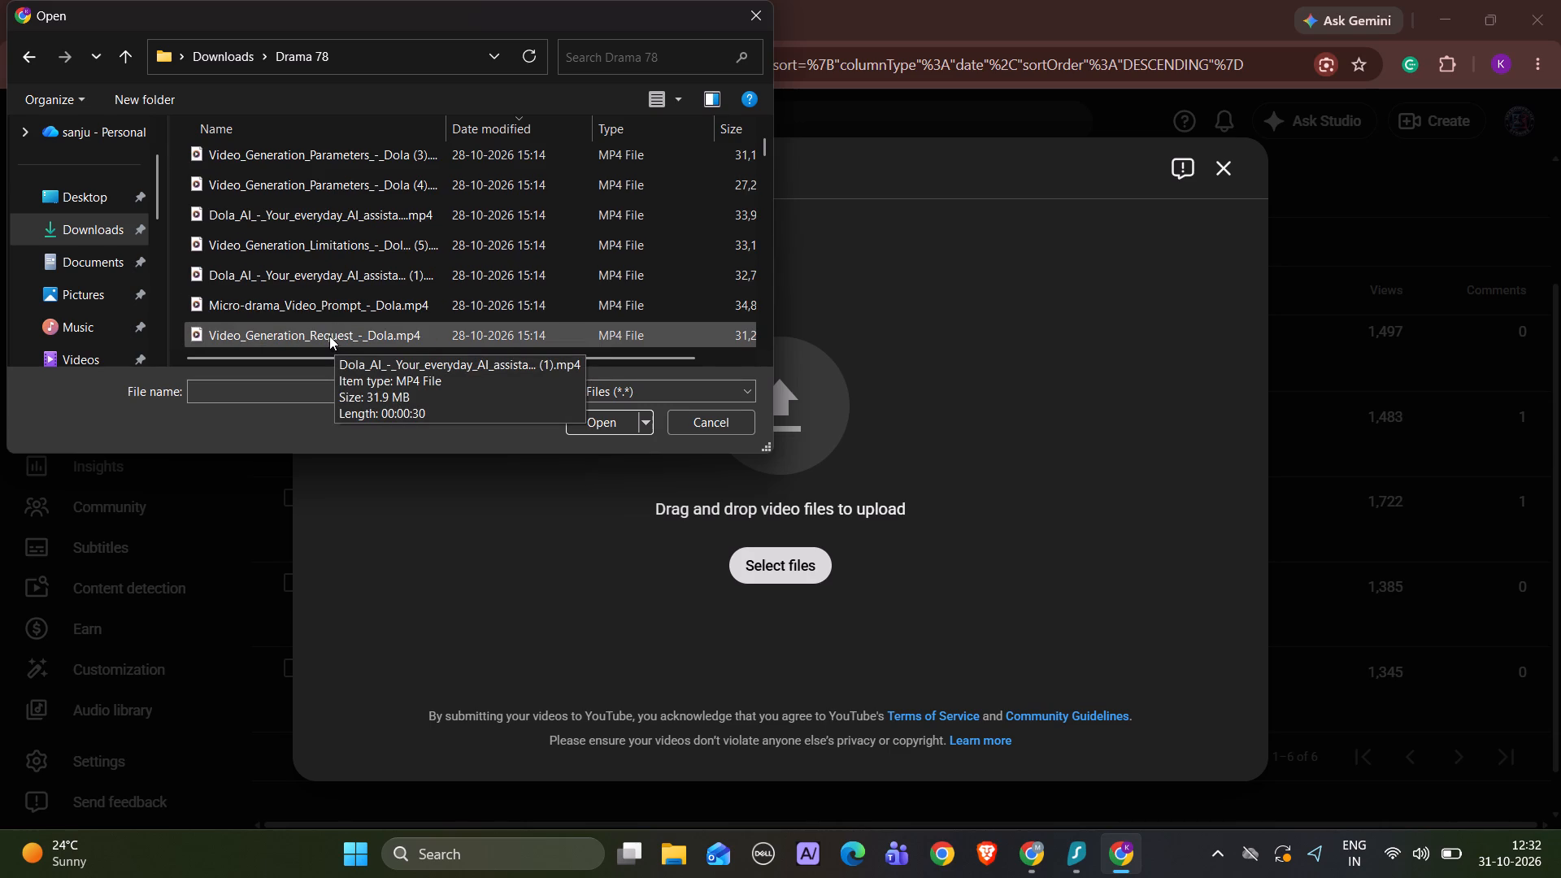
scroll(329, 336, up, 2)
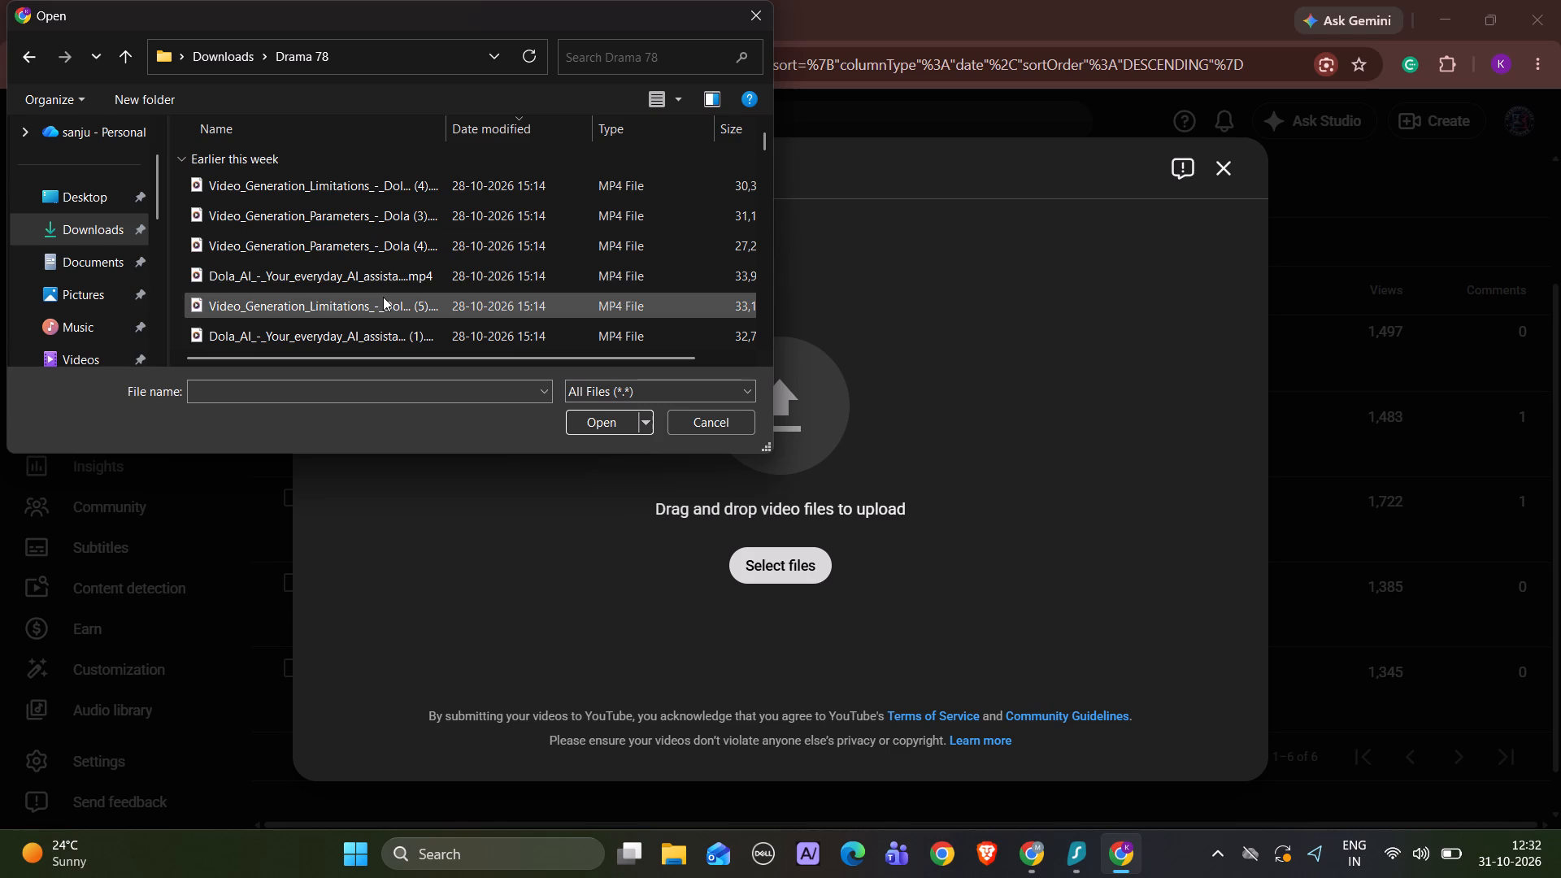
scroll(635, 302, down, 2)
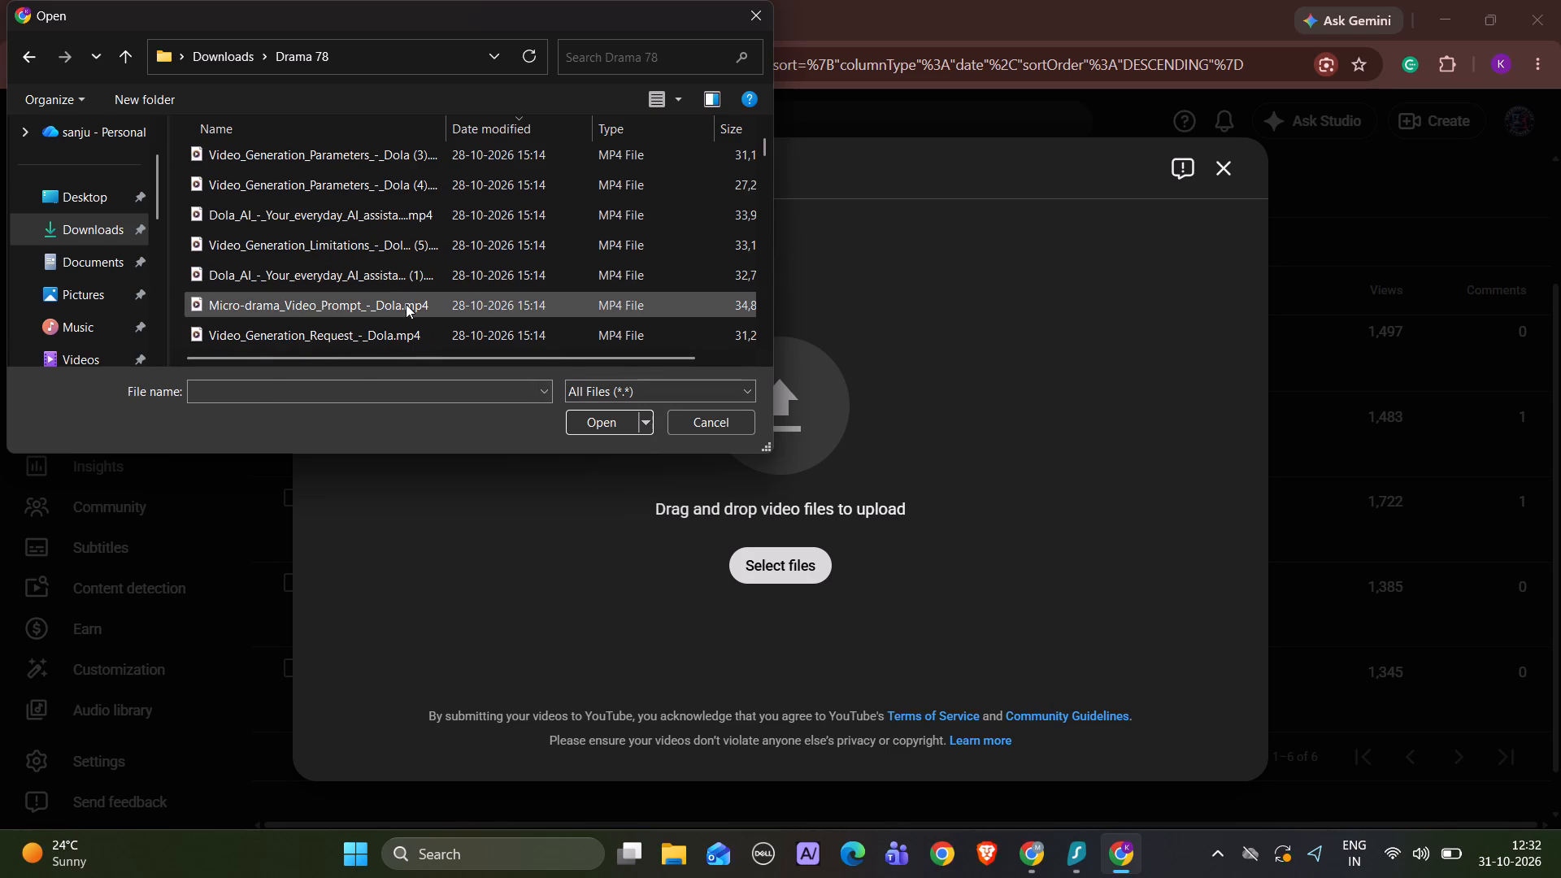
click(406, 304)
click(592, 414)
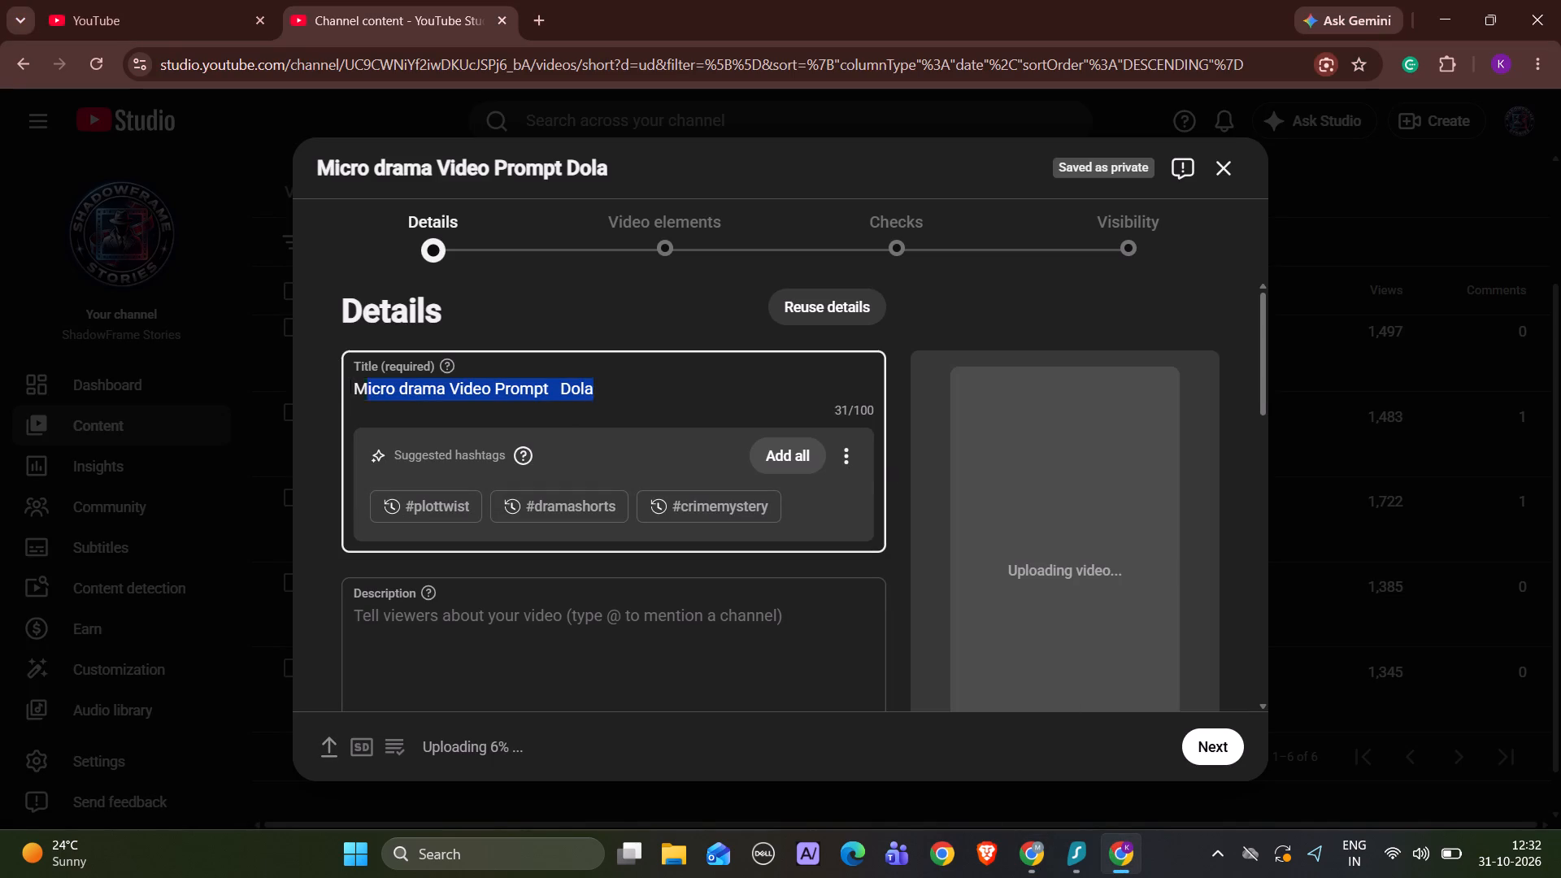
drag(353, 380, 338, 376)
key(BackSpace)
key(ctrl+v)
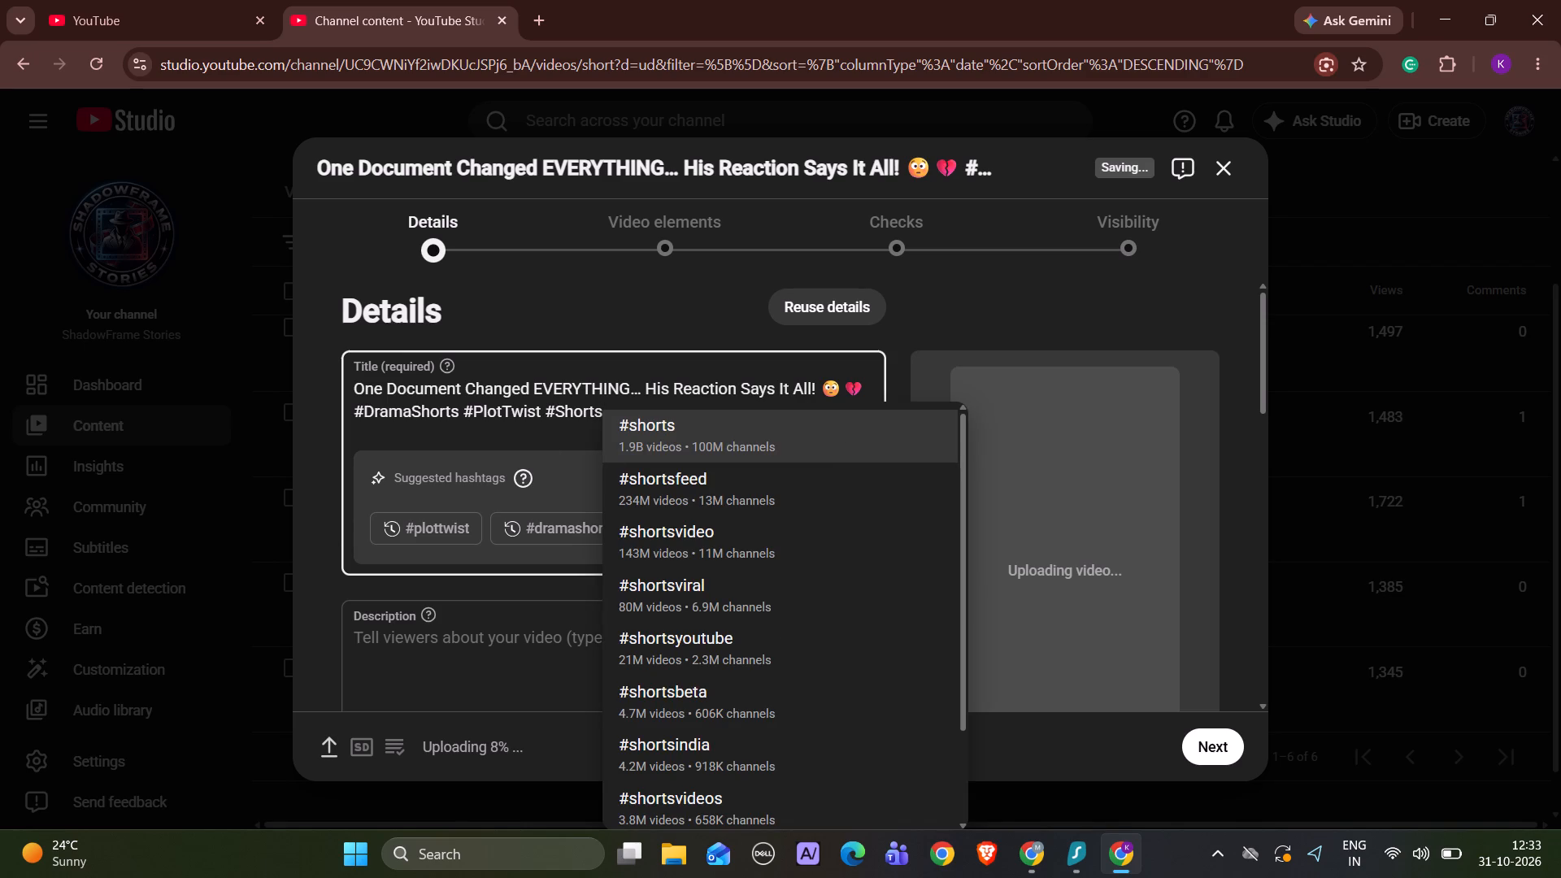
Replace the title's hashtags with YouTube's suggested #shorts, #plottwist and #dramashorts.
click(654, 433)
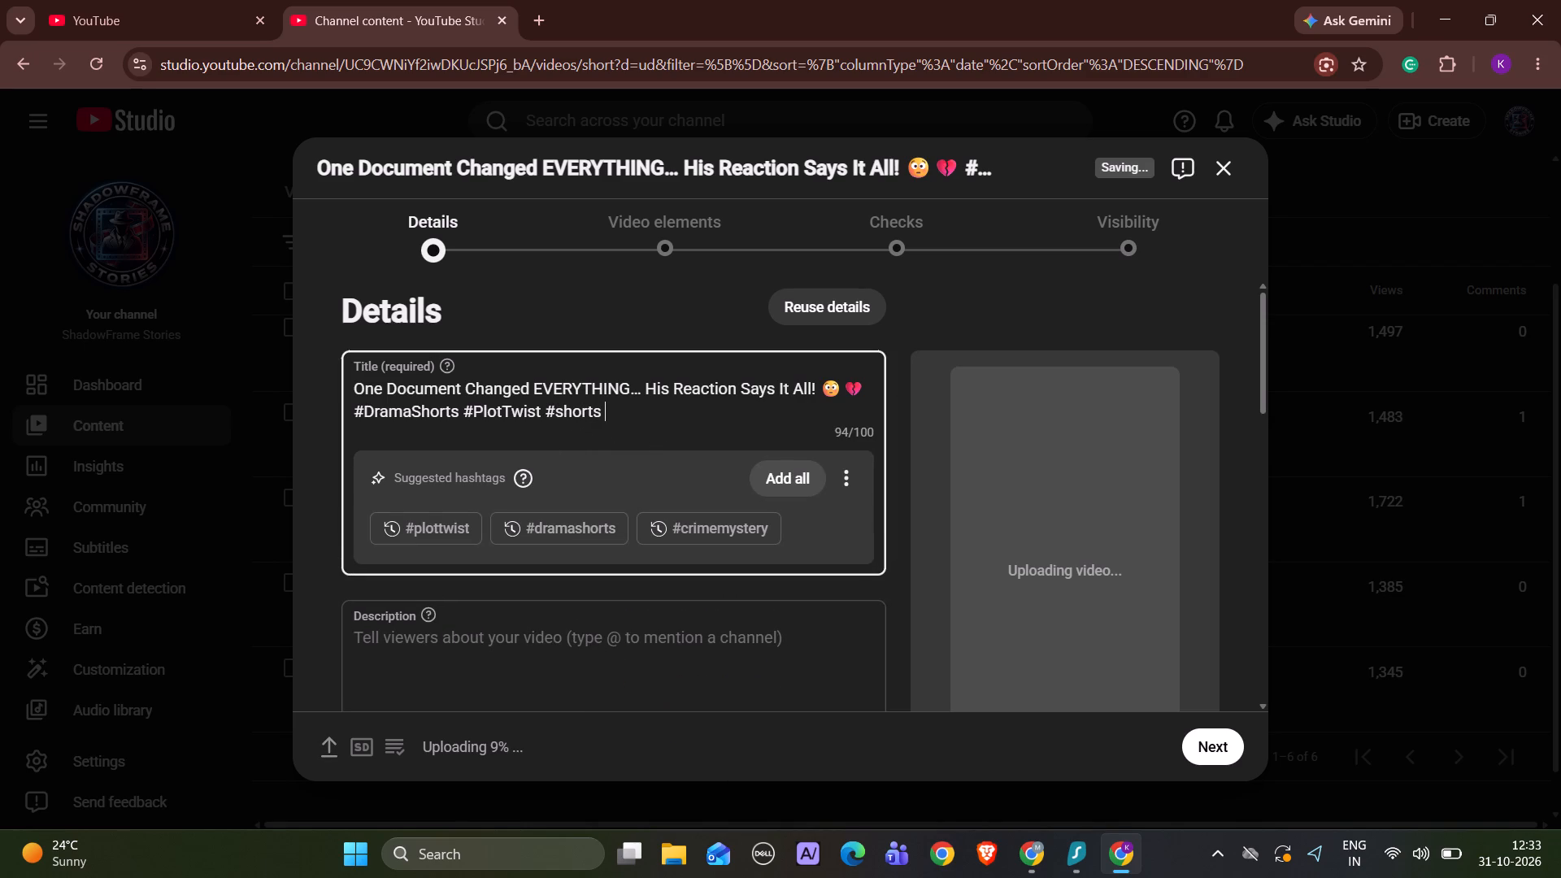
click(540, 410)
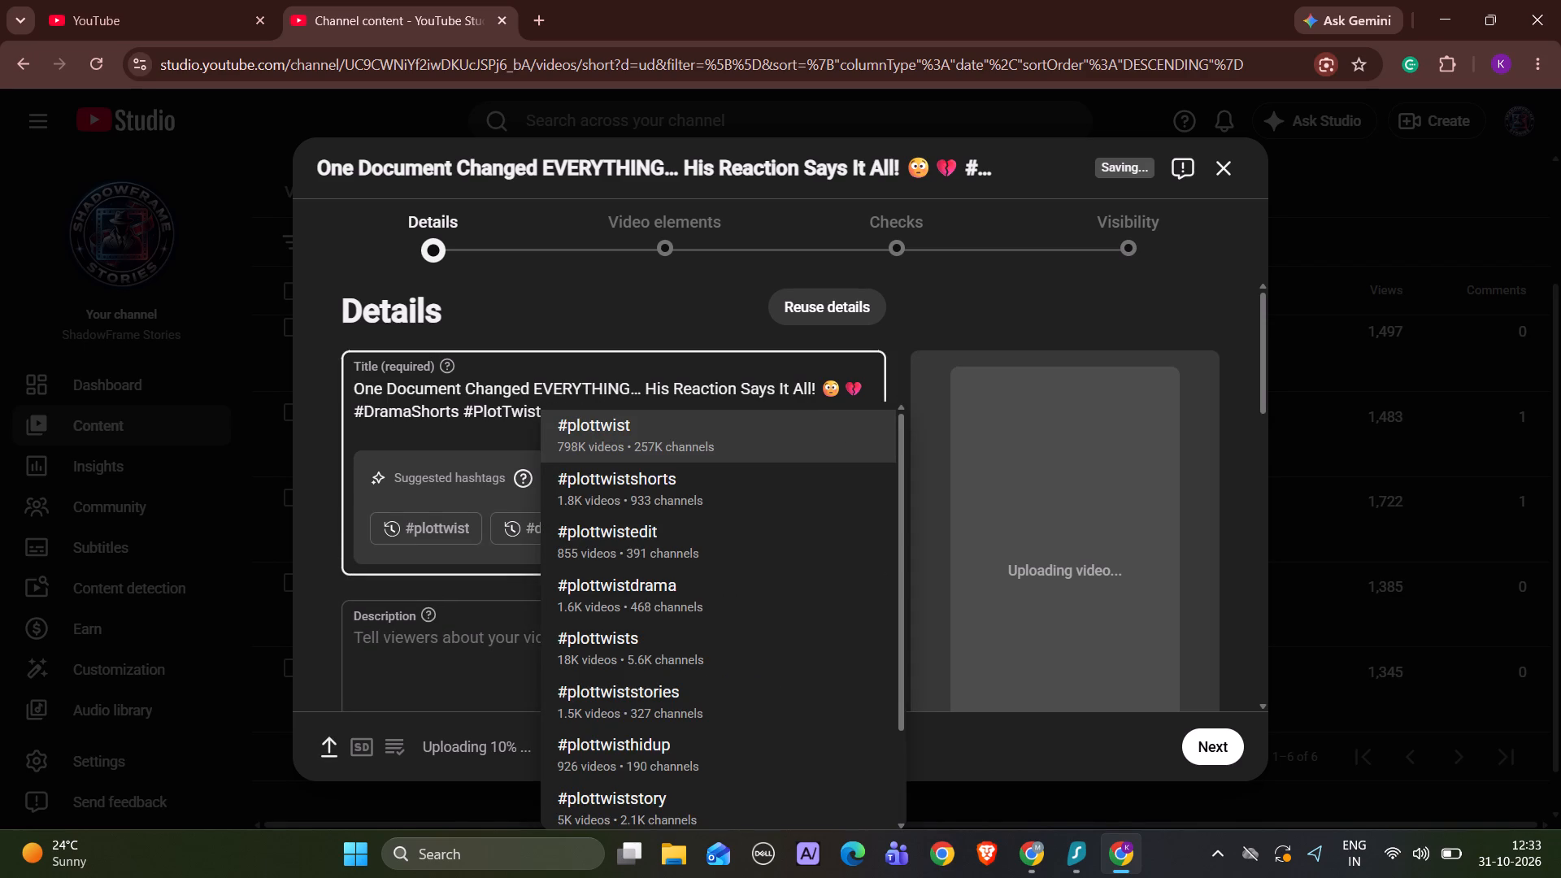
click(595, 432)
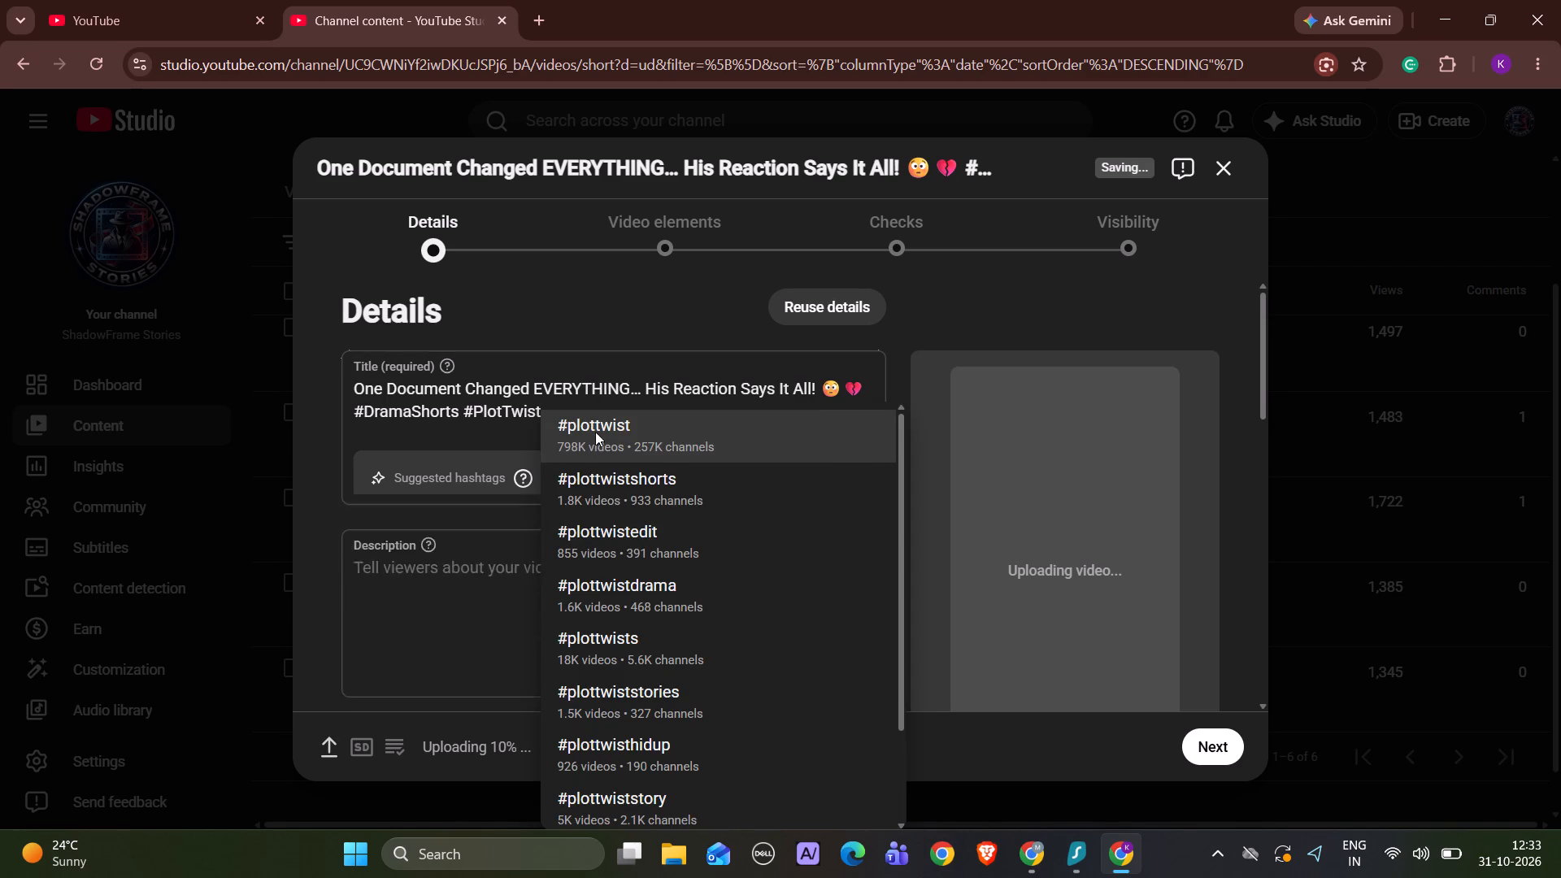
click(454, 413)
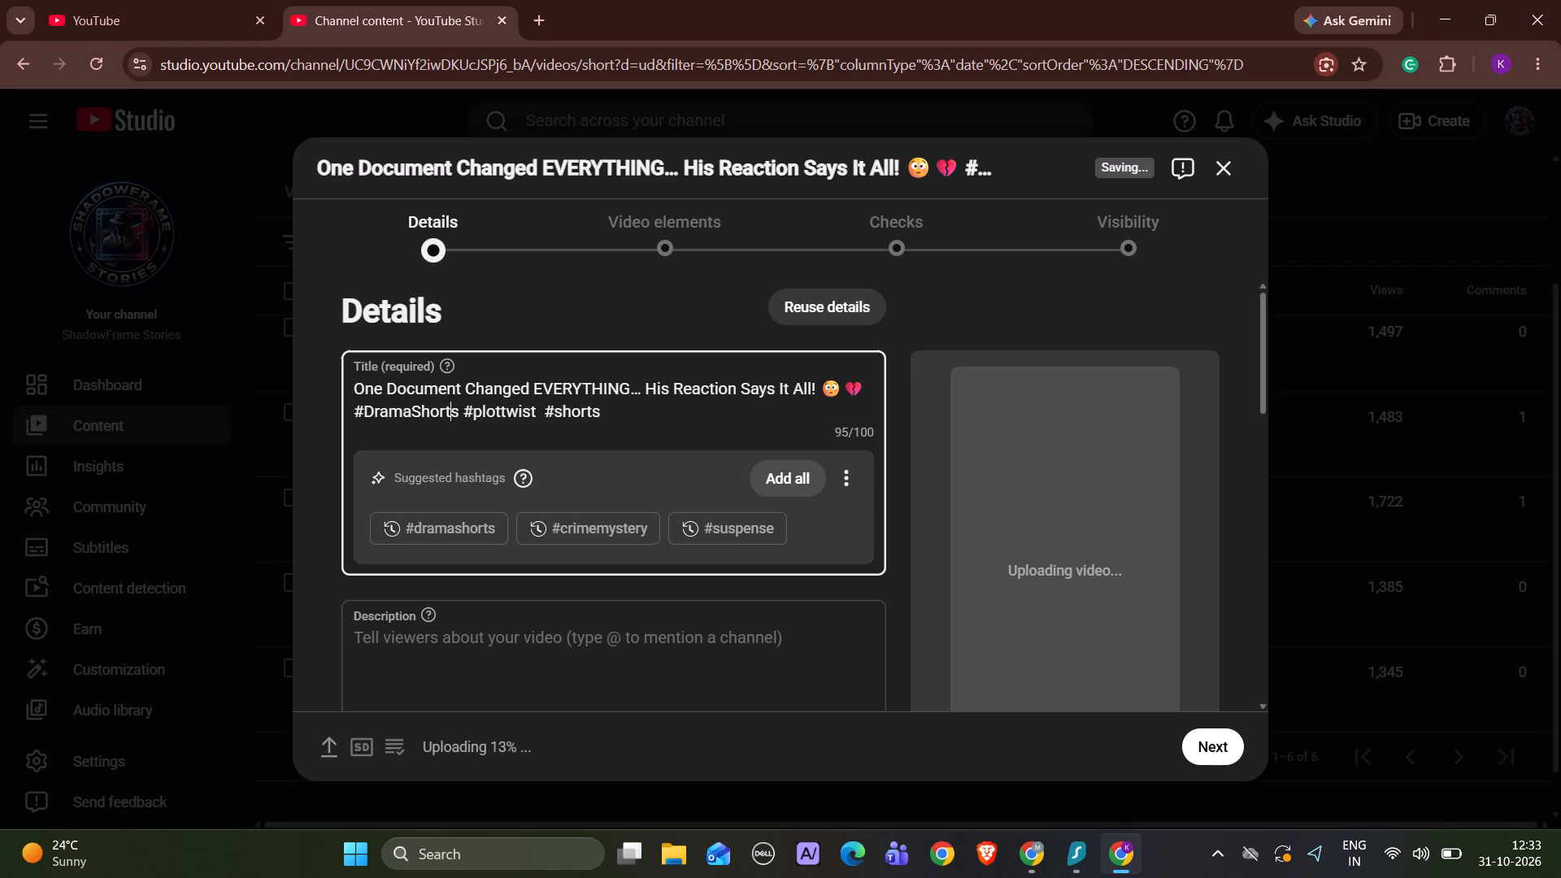
click(455, 411)
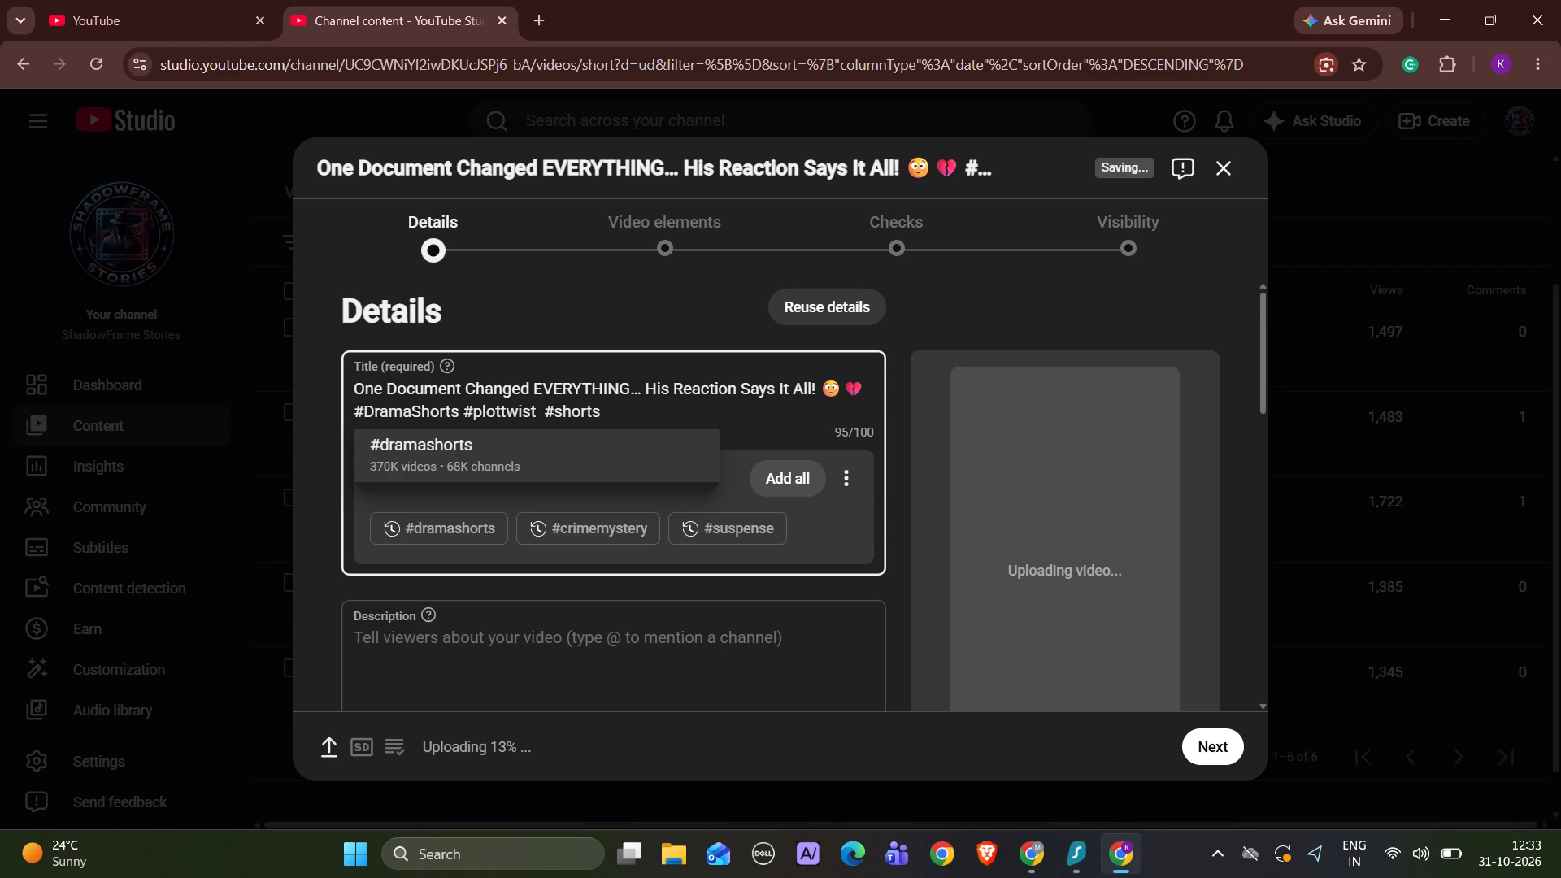
click(467, 453)
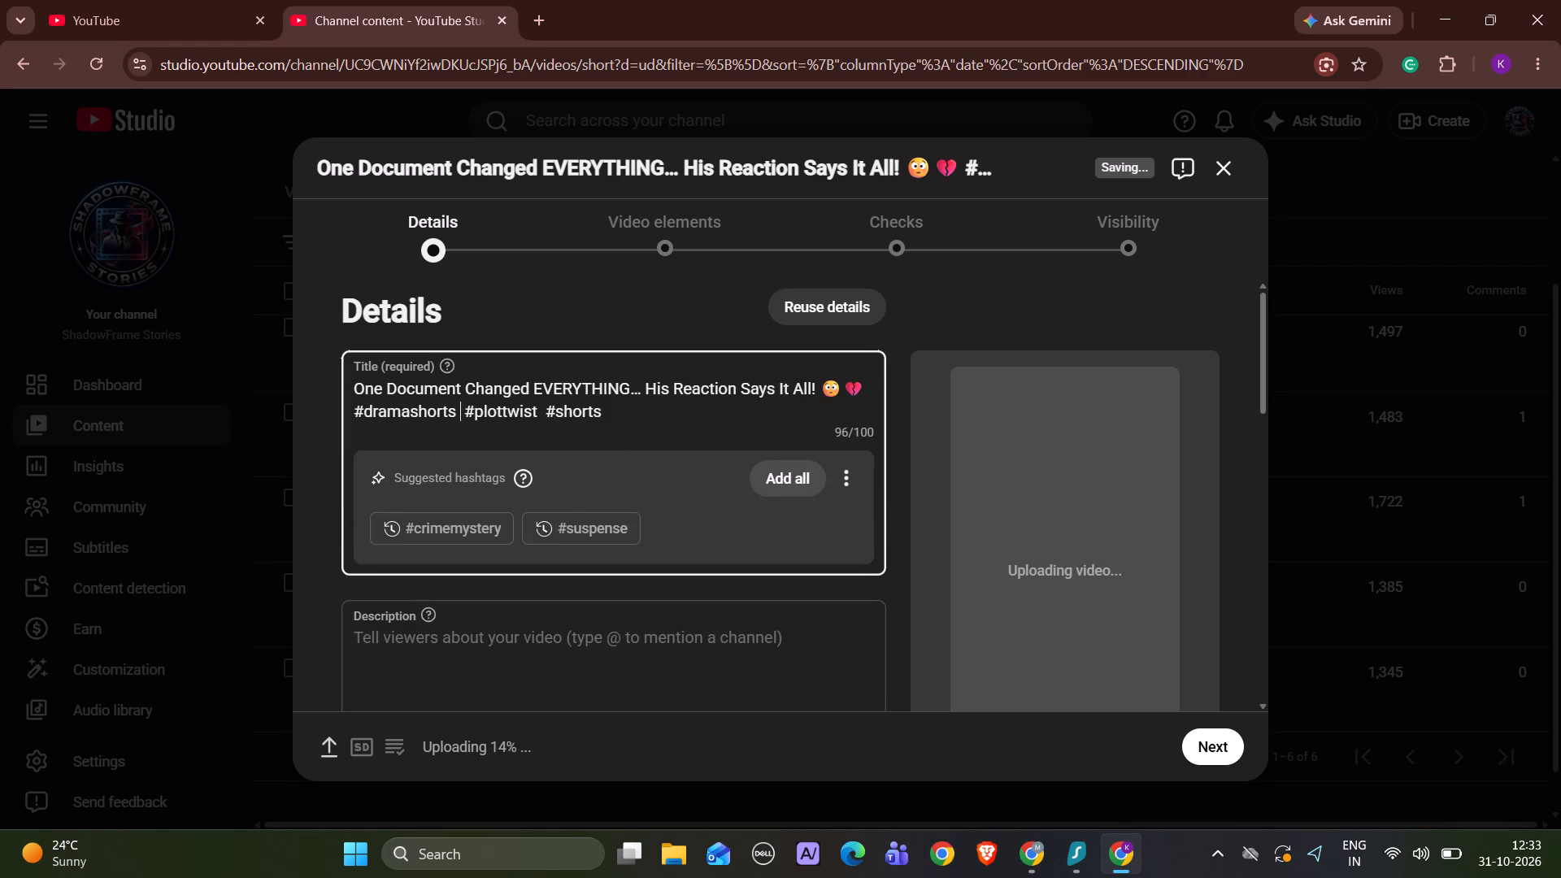
Copy the full title with hashtags into the description and use the suggested #shorts hashtag there.
drag(615, 413, 297, 407)
right_click(441, 406)
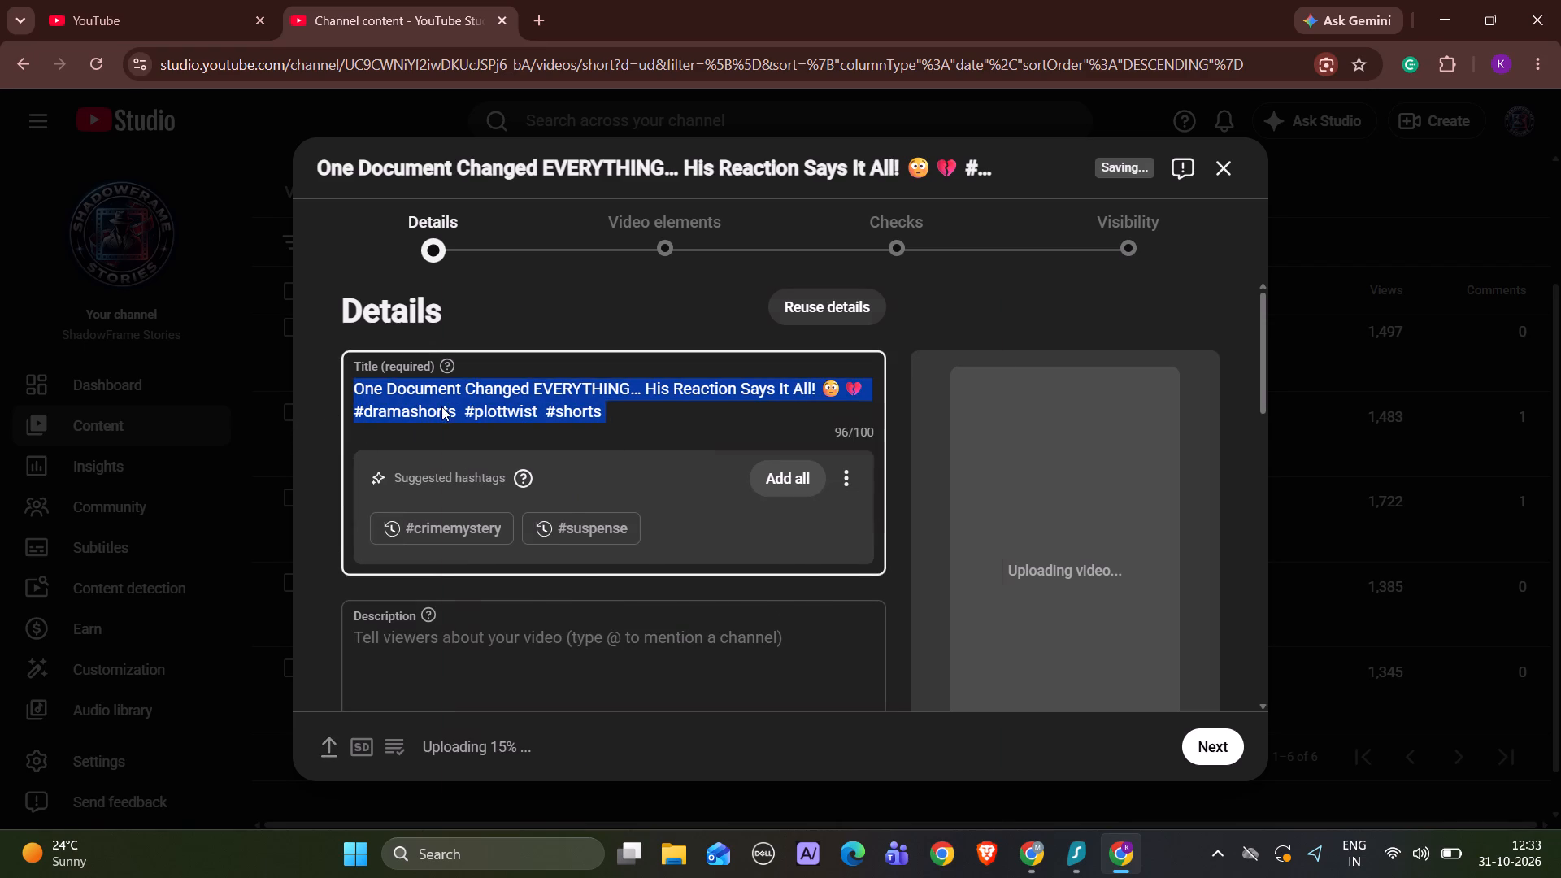
click(528, 416)
click(494, 639)
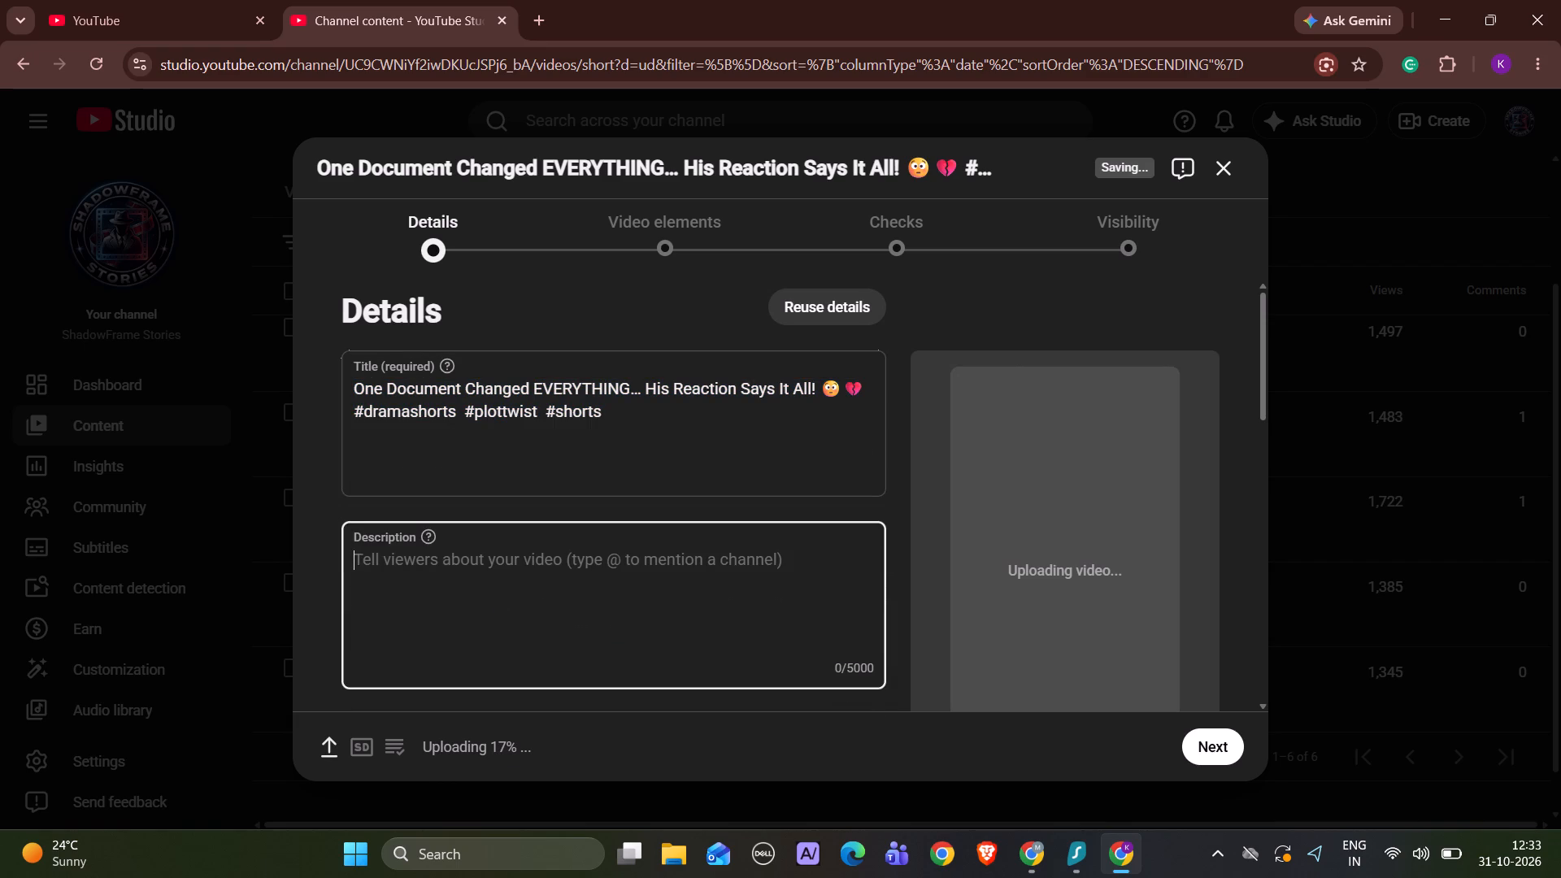
key(ctrl+v)
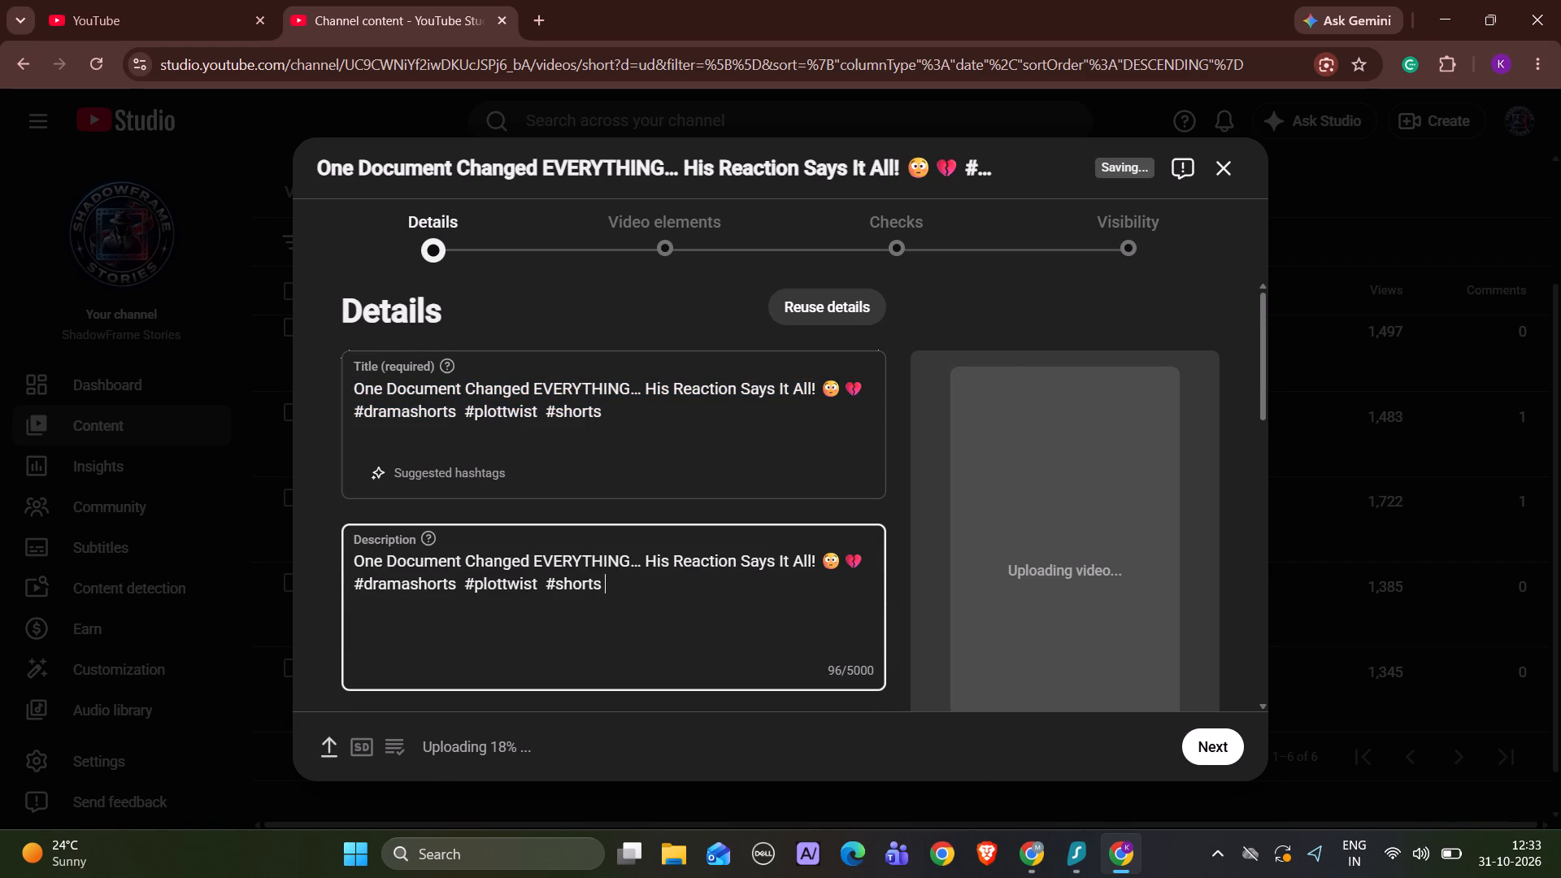
click(600, 582)
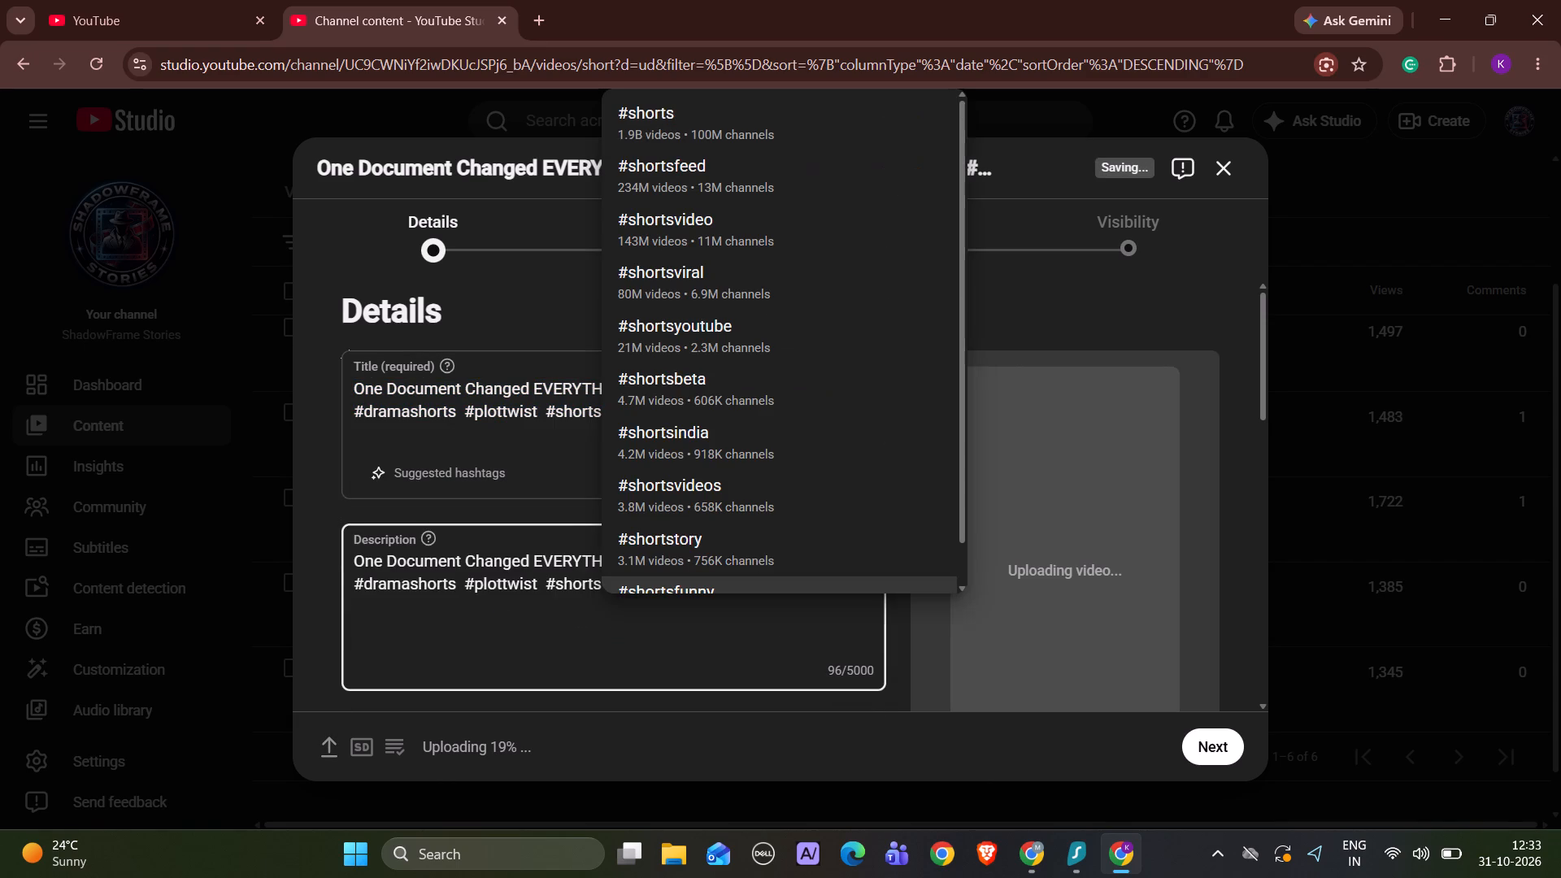
click(662, 121)
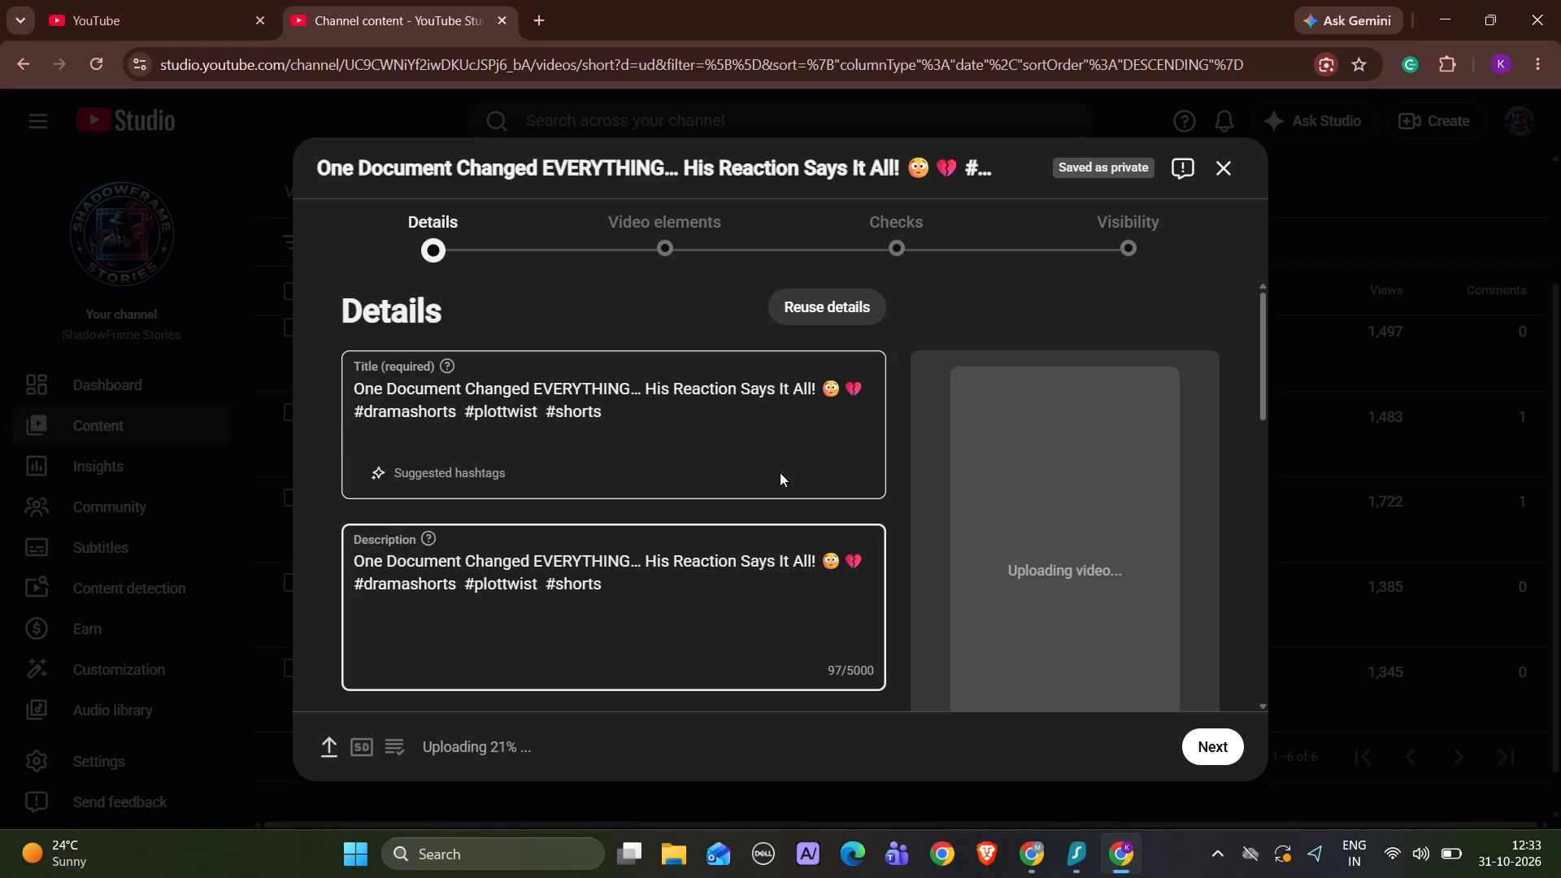
Review the remaining upload details below the description.
scroll(818, 459, down, 4)
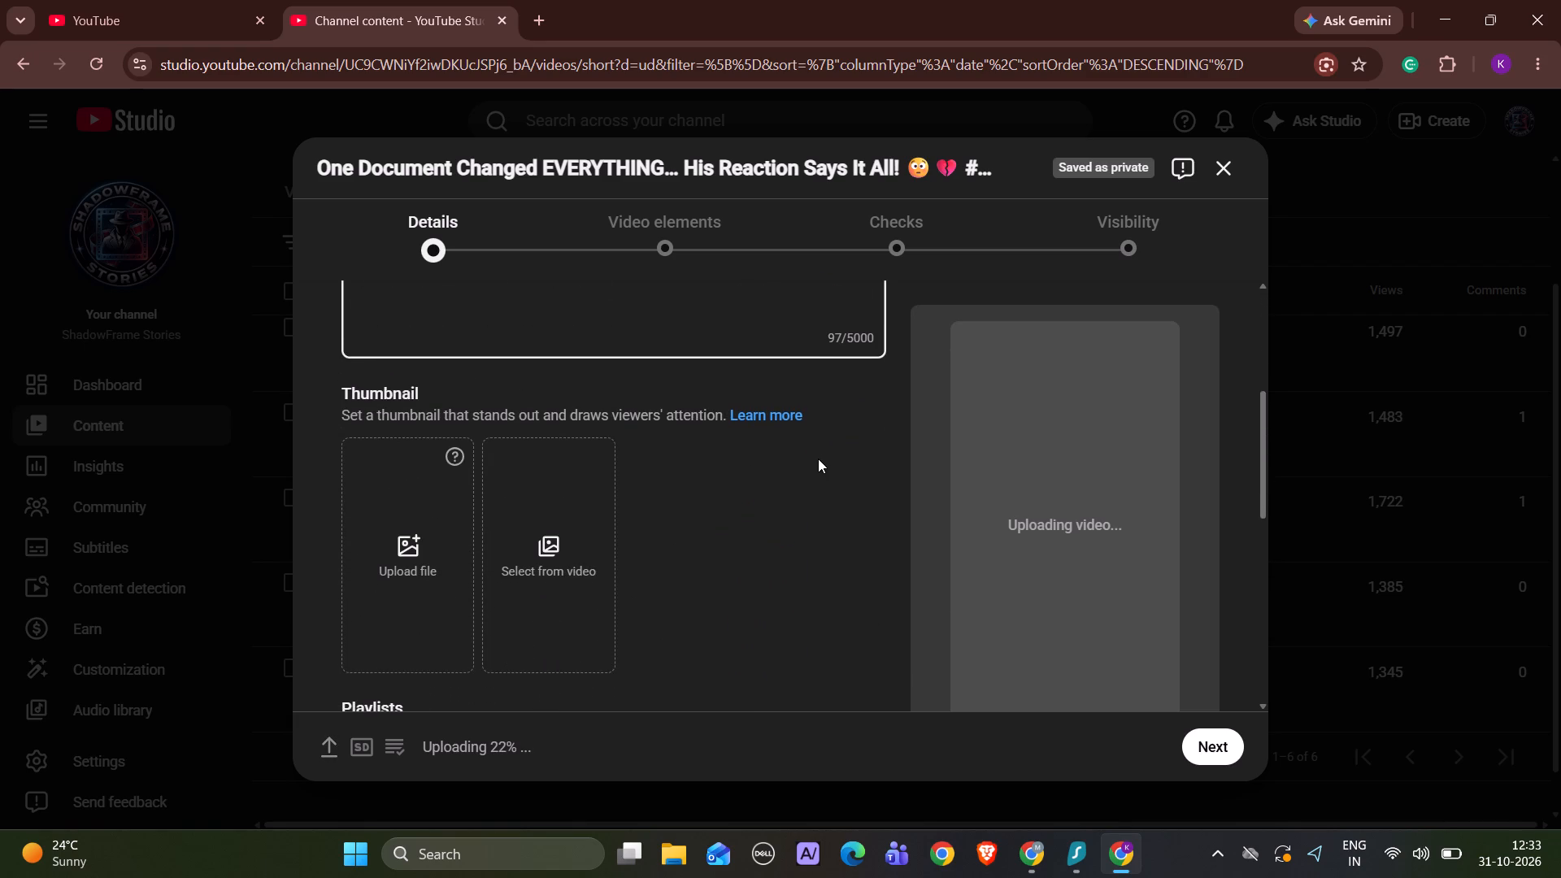
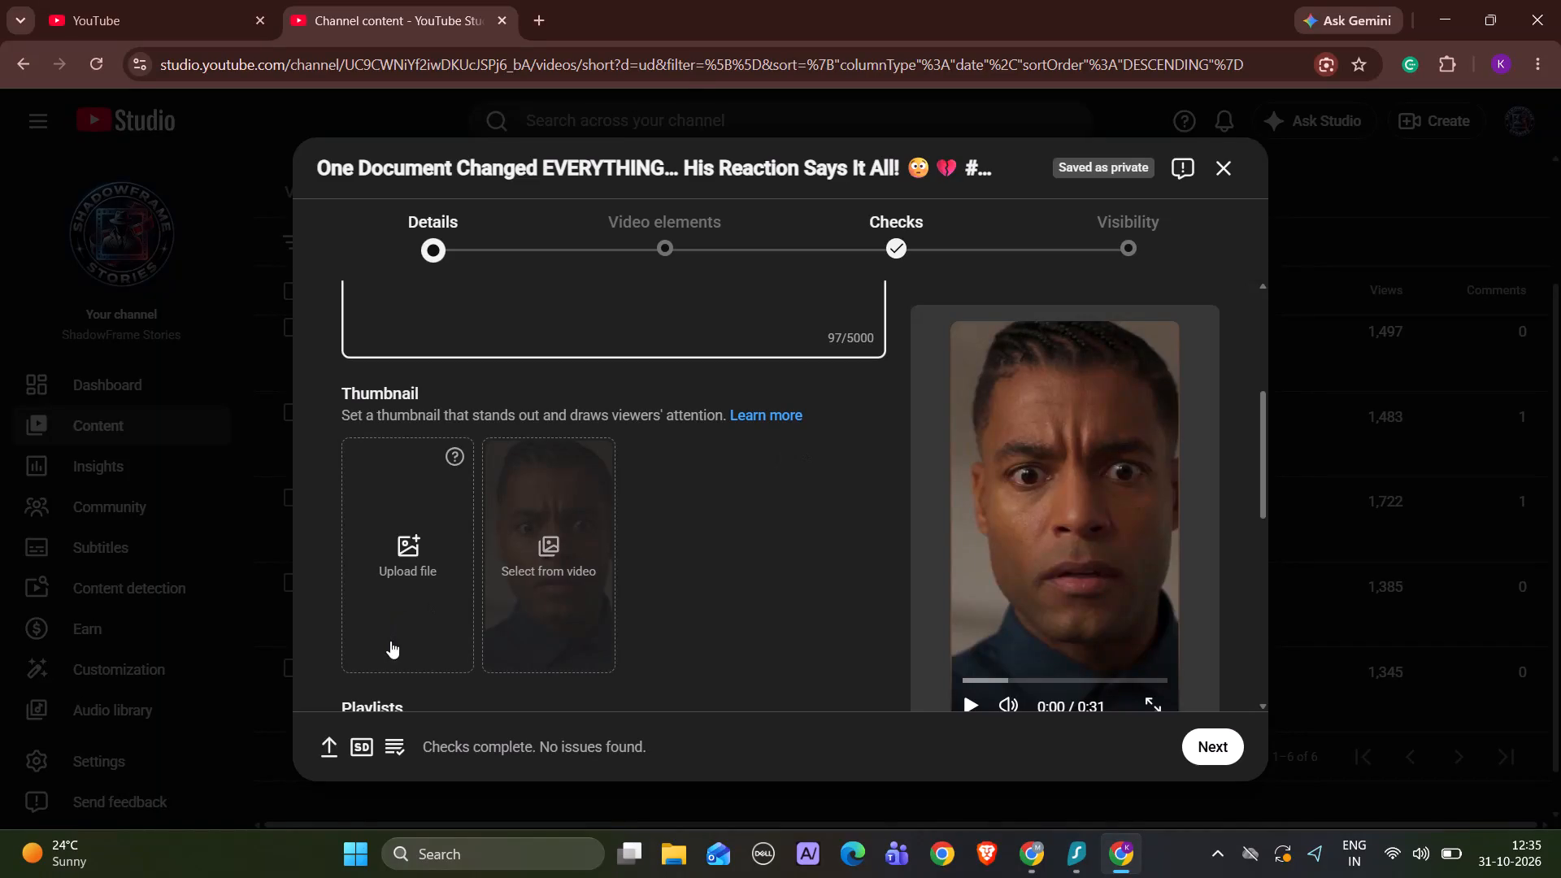
Set the third suggested video frame, a close-up of the man's shocked face, as the Short's thumbnail.
click(566, 598)
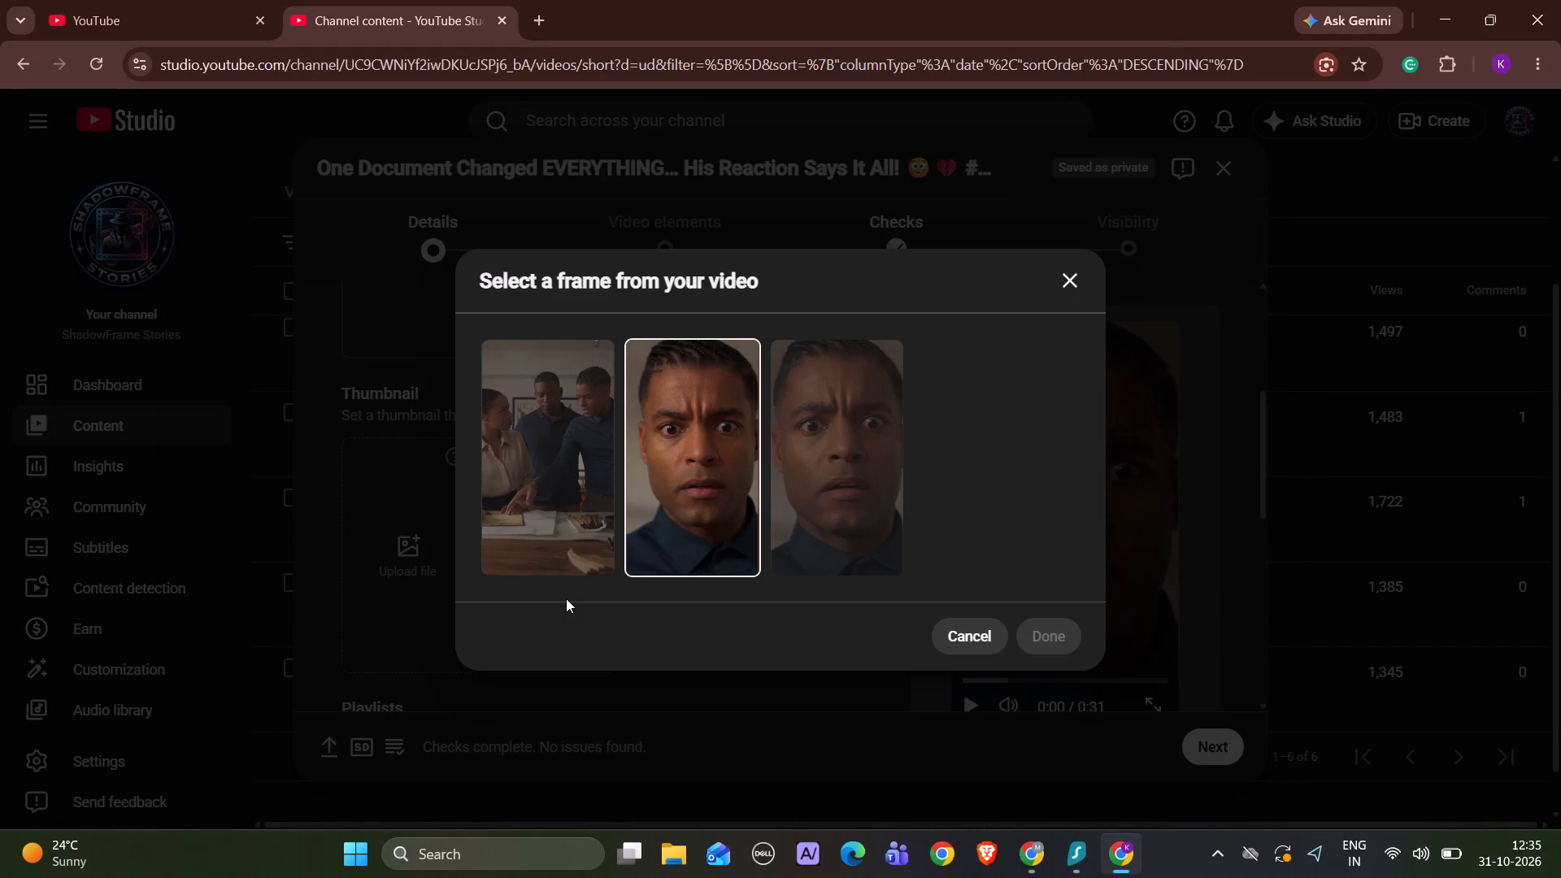
click(836, 529)
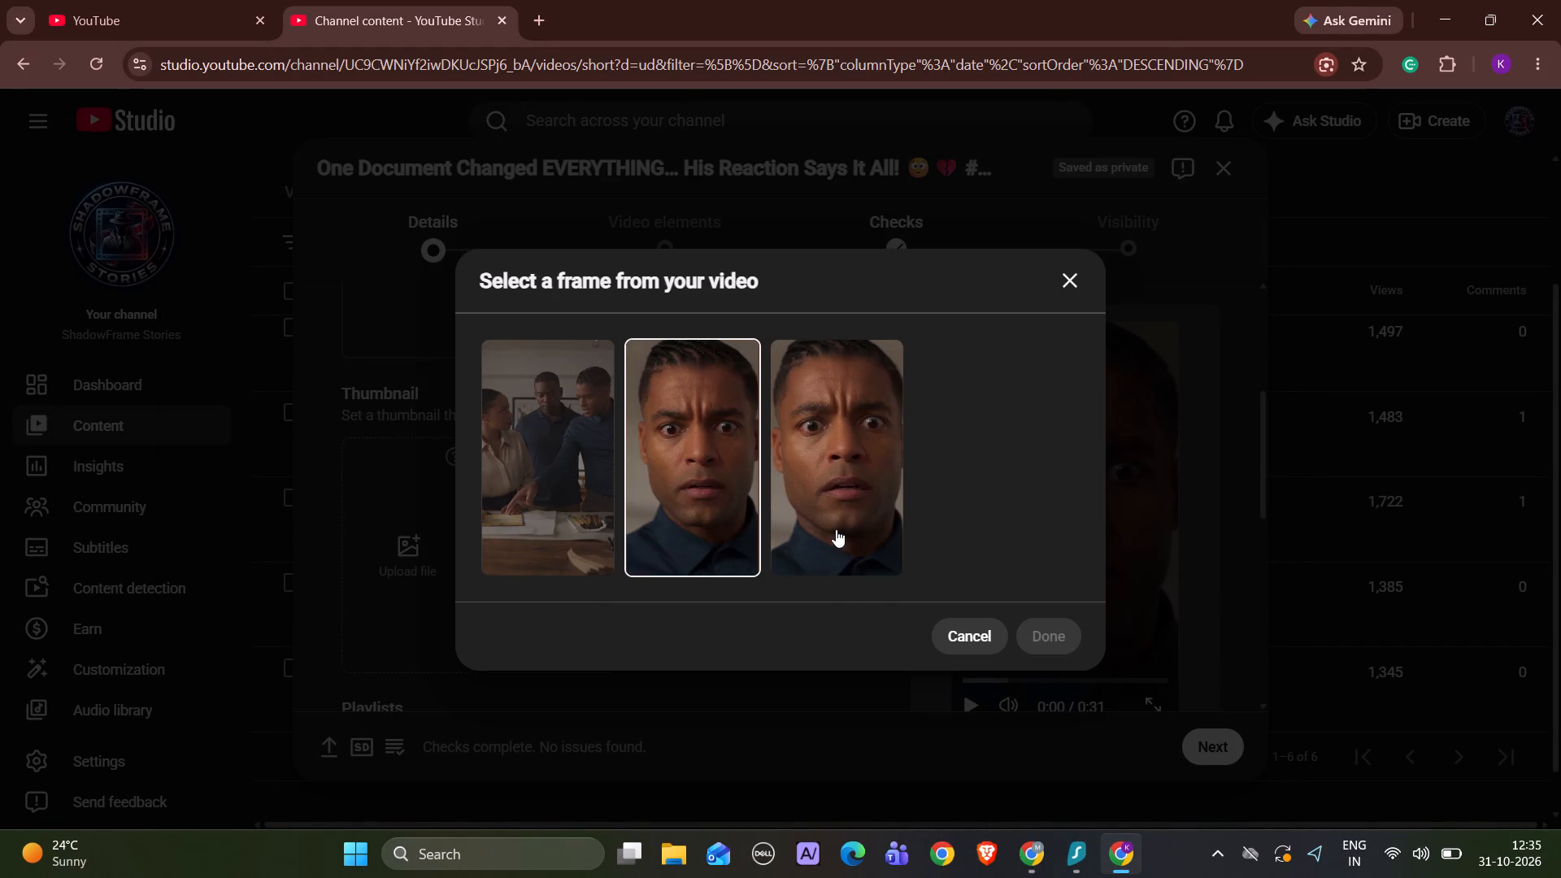
click(1054, 654)
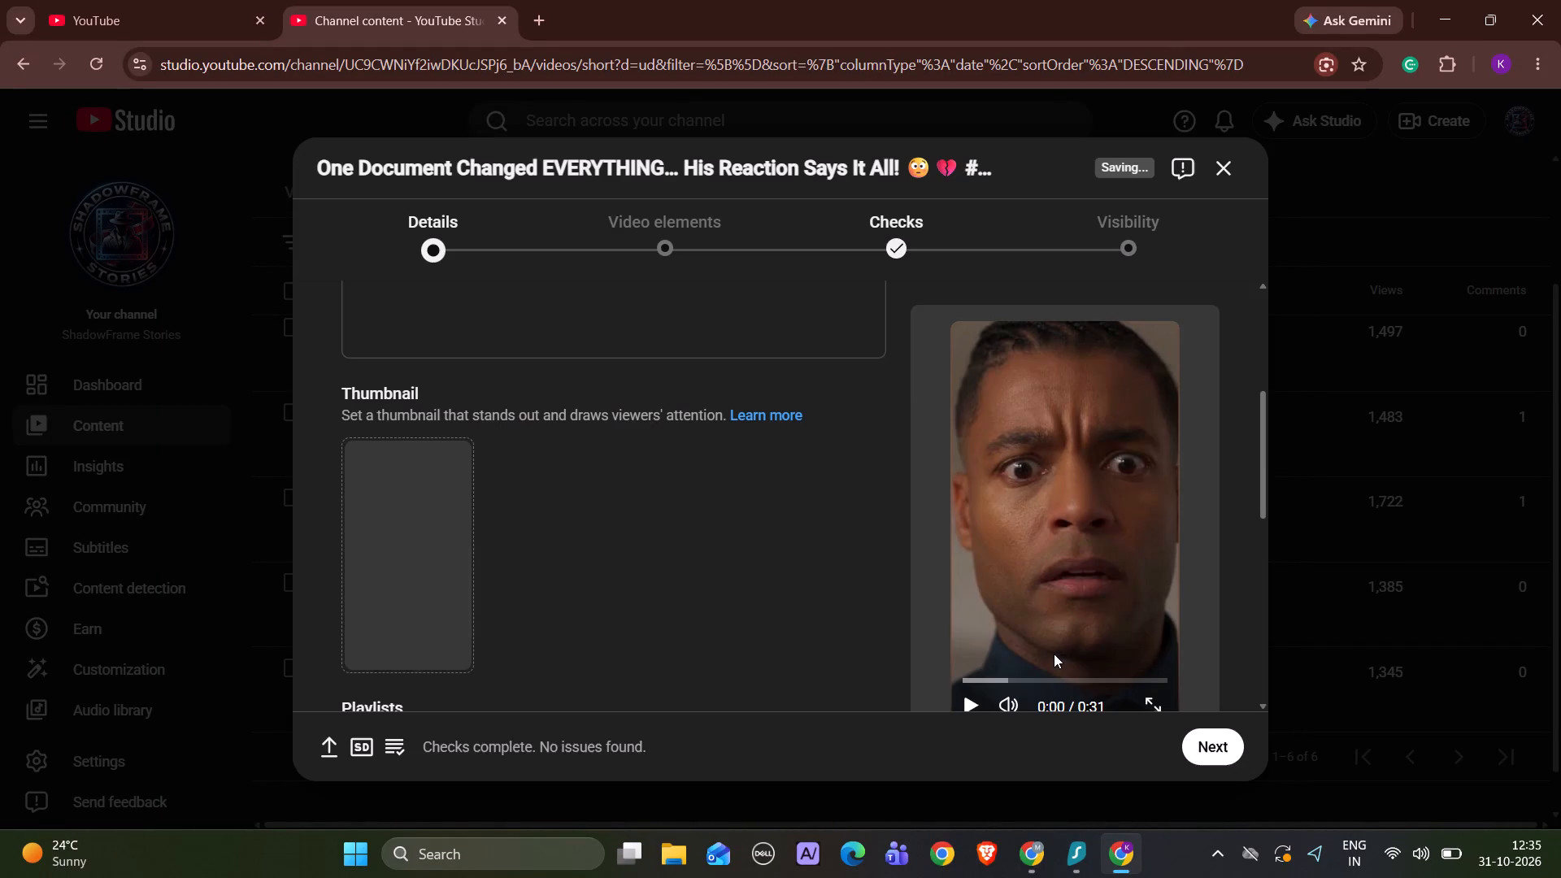
Review the title and description, and mark the video as not made for kids.
scroll(690, 611, up, 3)
scroll(634, 551, up, 4)
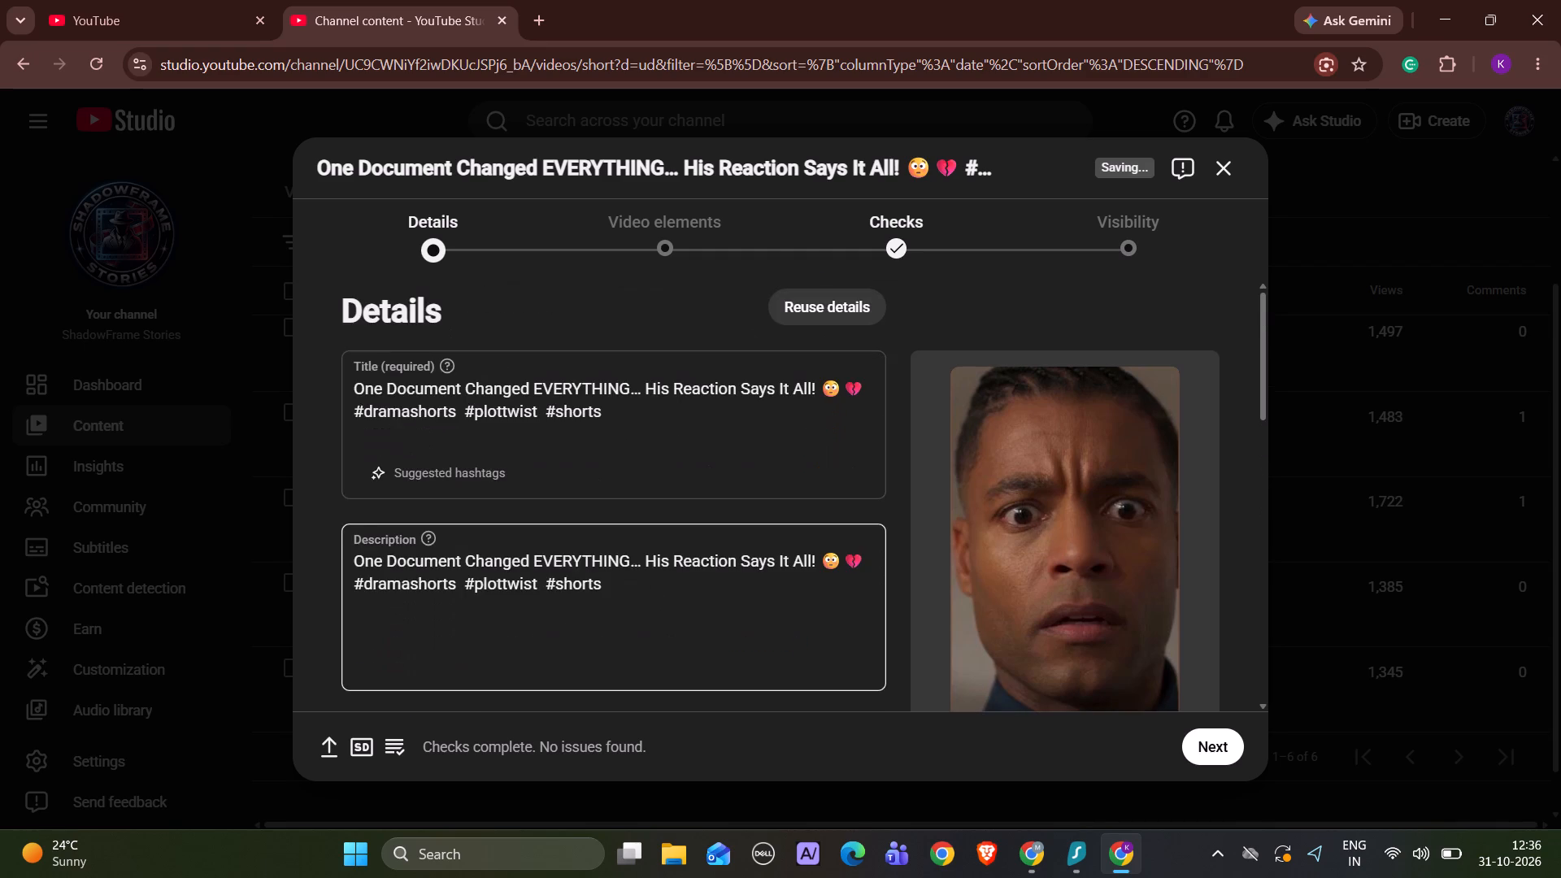
scroll(711, 621, down, 5)
scroll(676, 541, down, 1)
scroll(470, 650, down, 3)
click(350, 513)
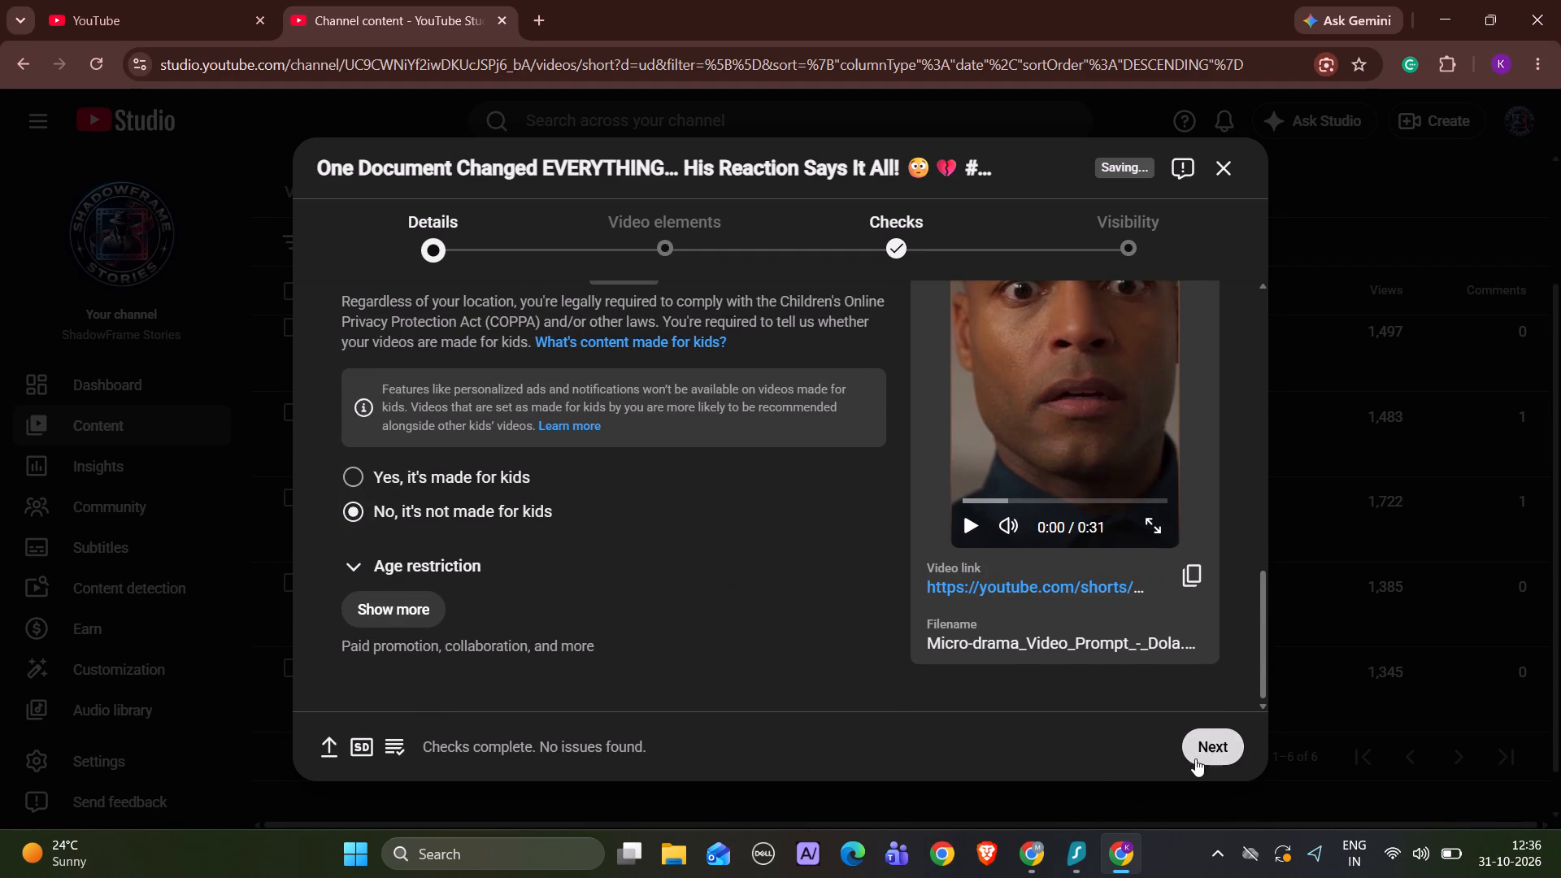
Proceed past the video elements and checks, publish the Short with Public visibility, and dismiss the sharing dialog.
click(1198, 753)
click(1221, 741)
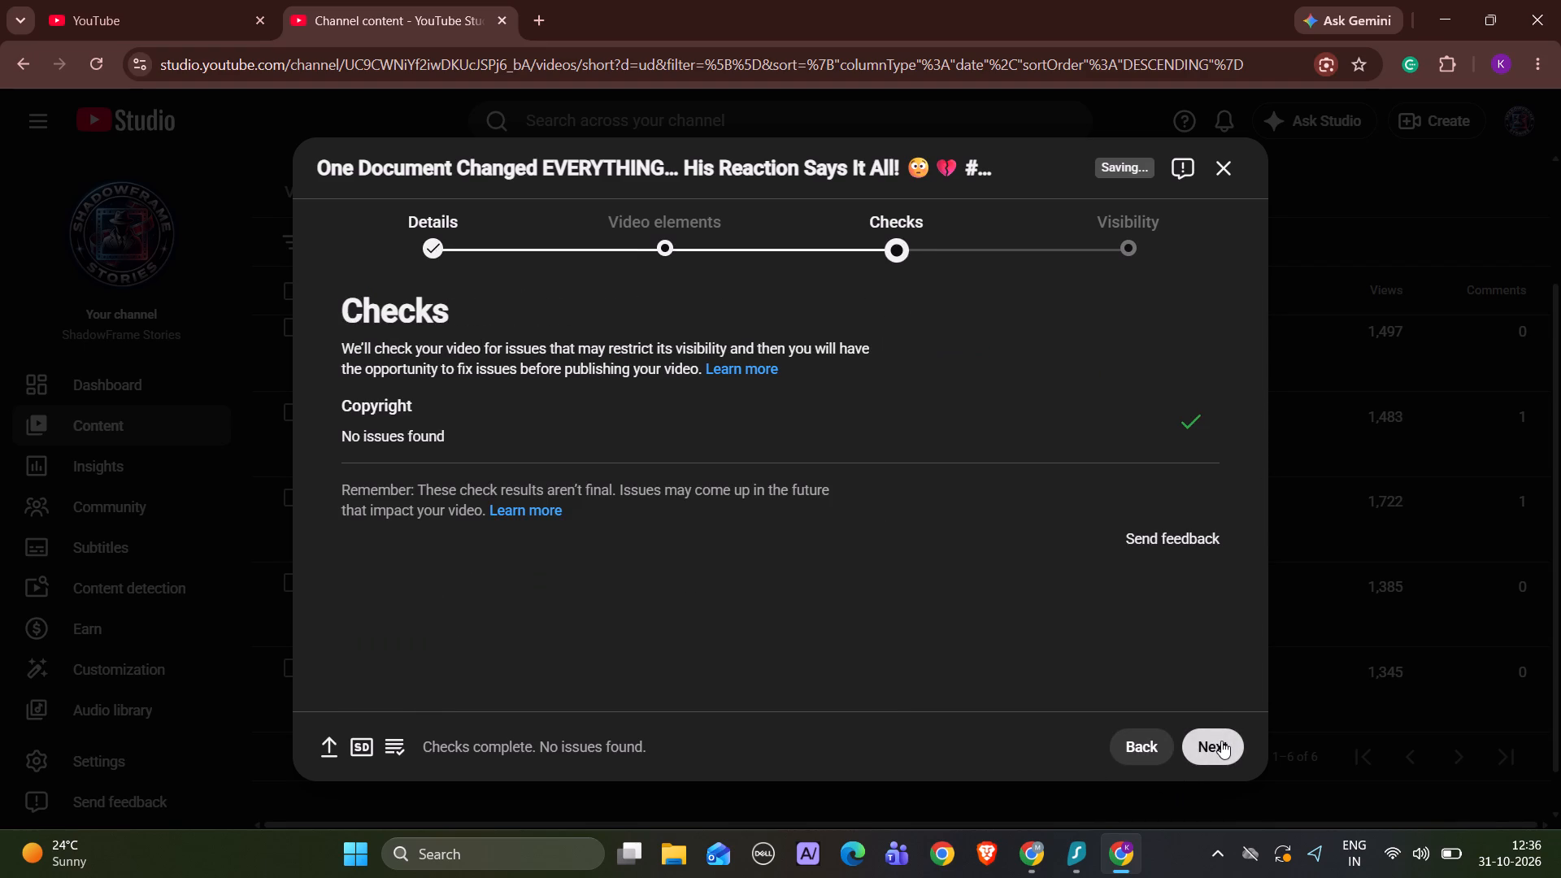
click(1221, 741)
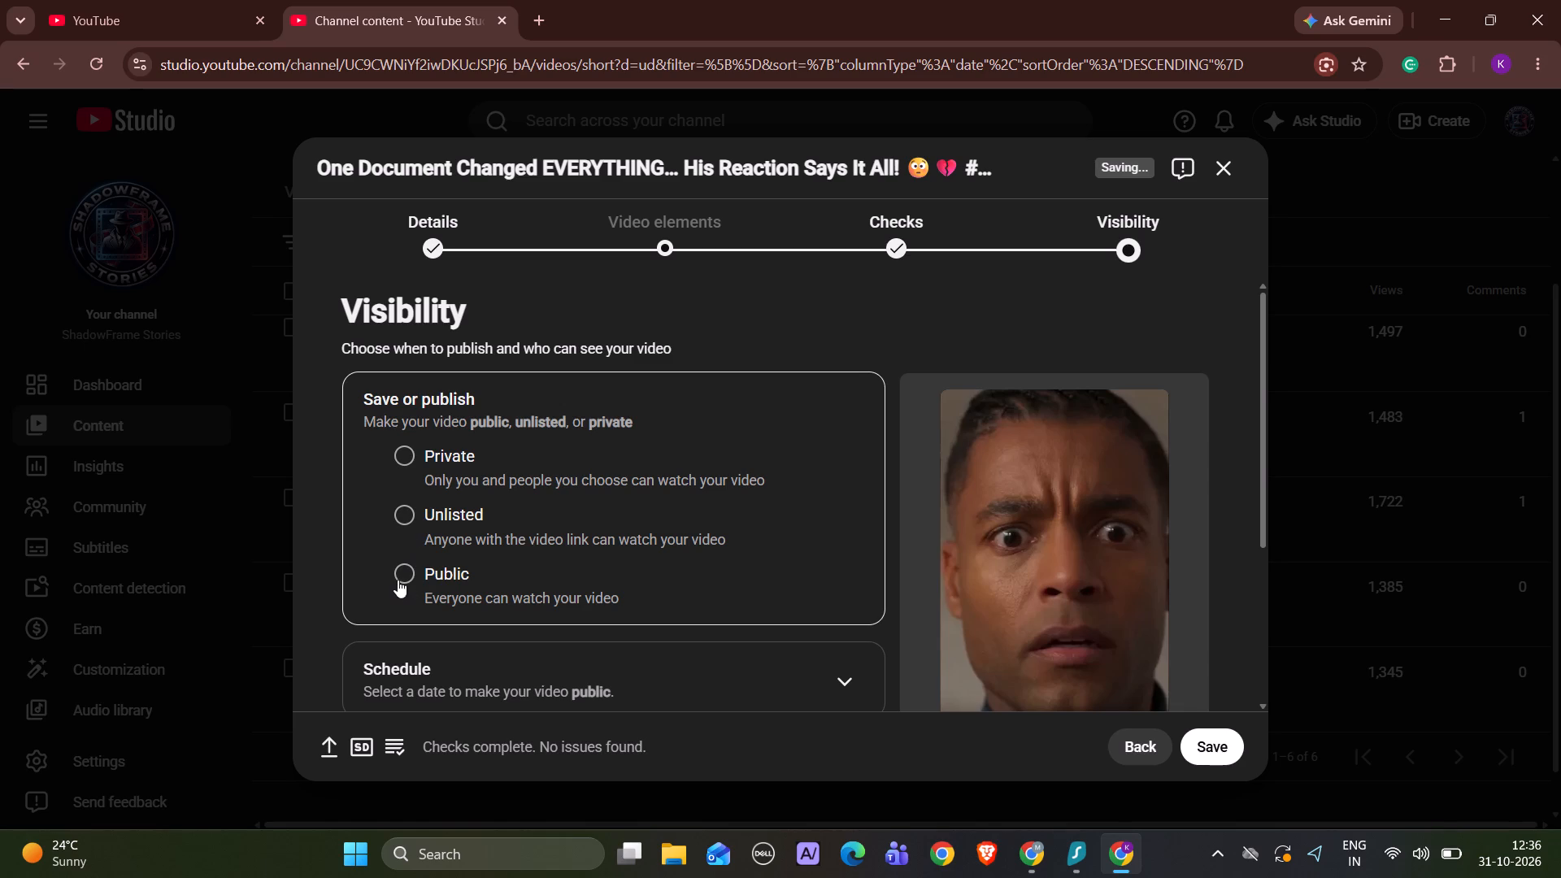
click(398, 579)
scroll(419, 589, down, 4)
click(1198, 748)
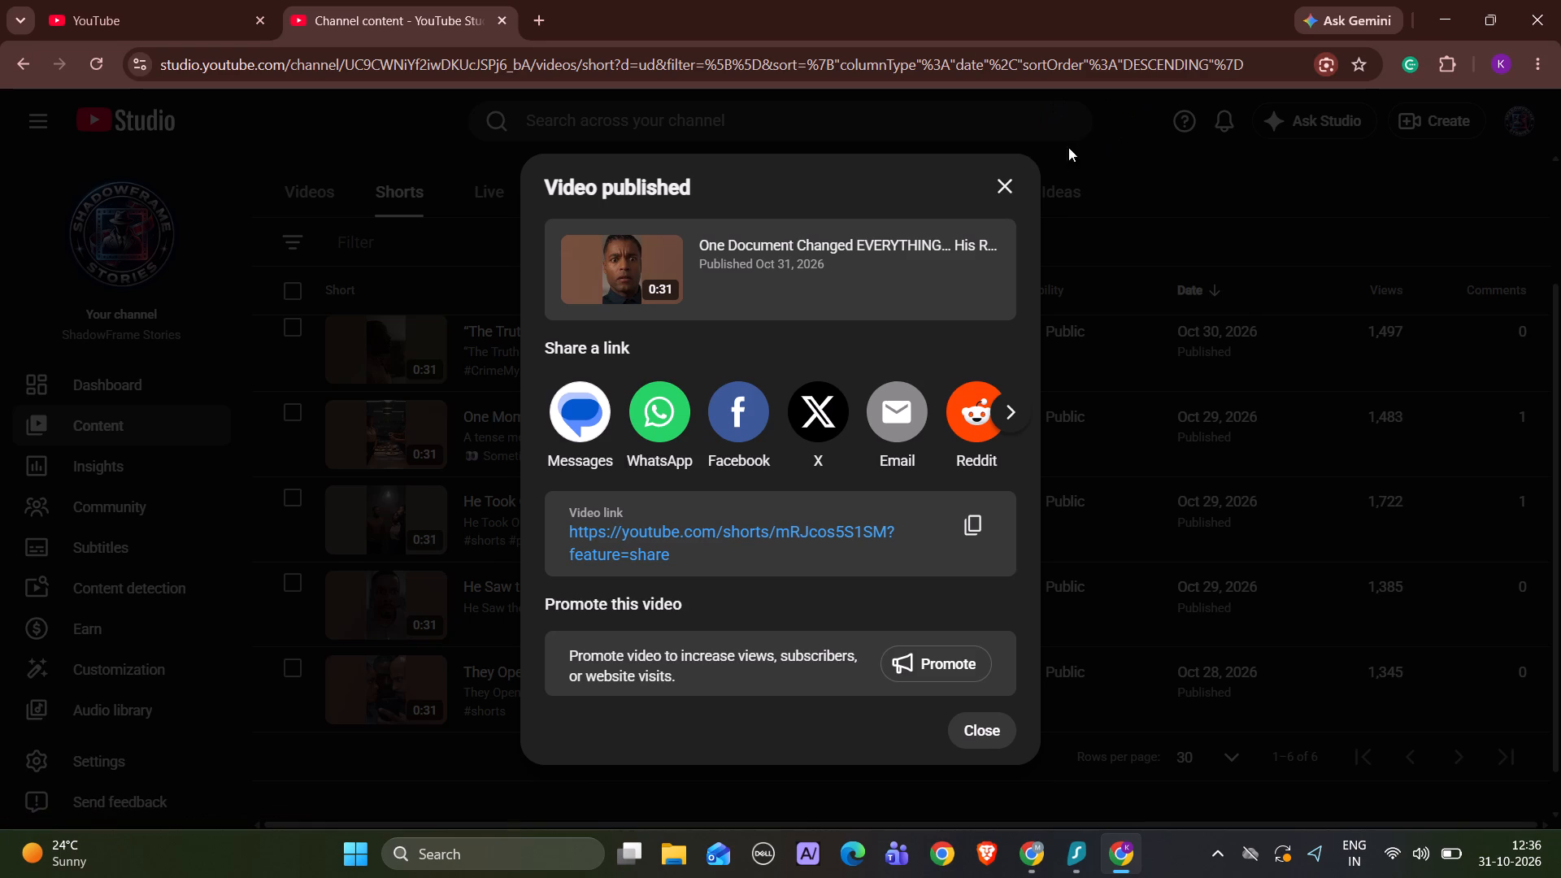
click(1008, 178)
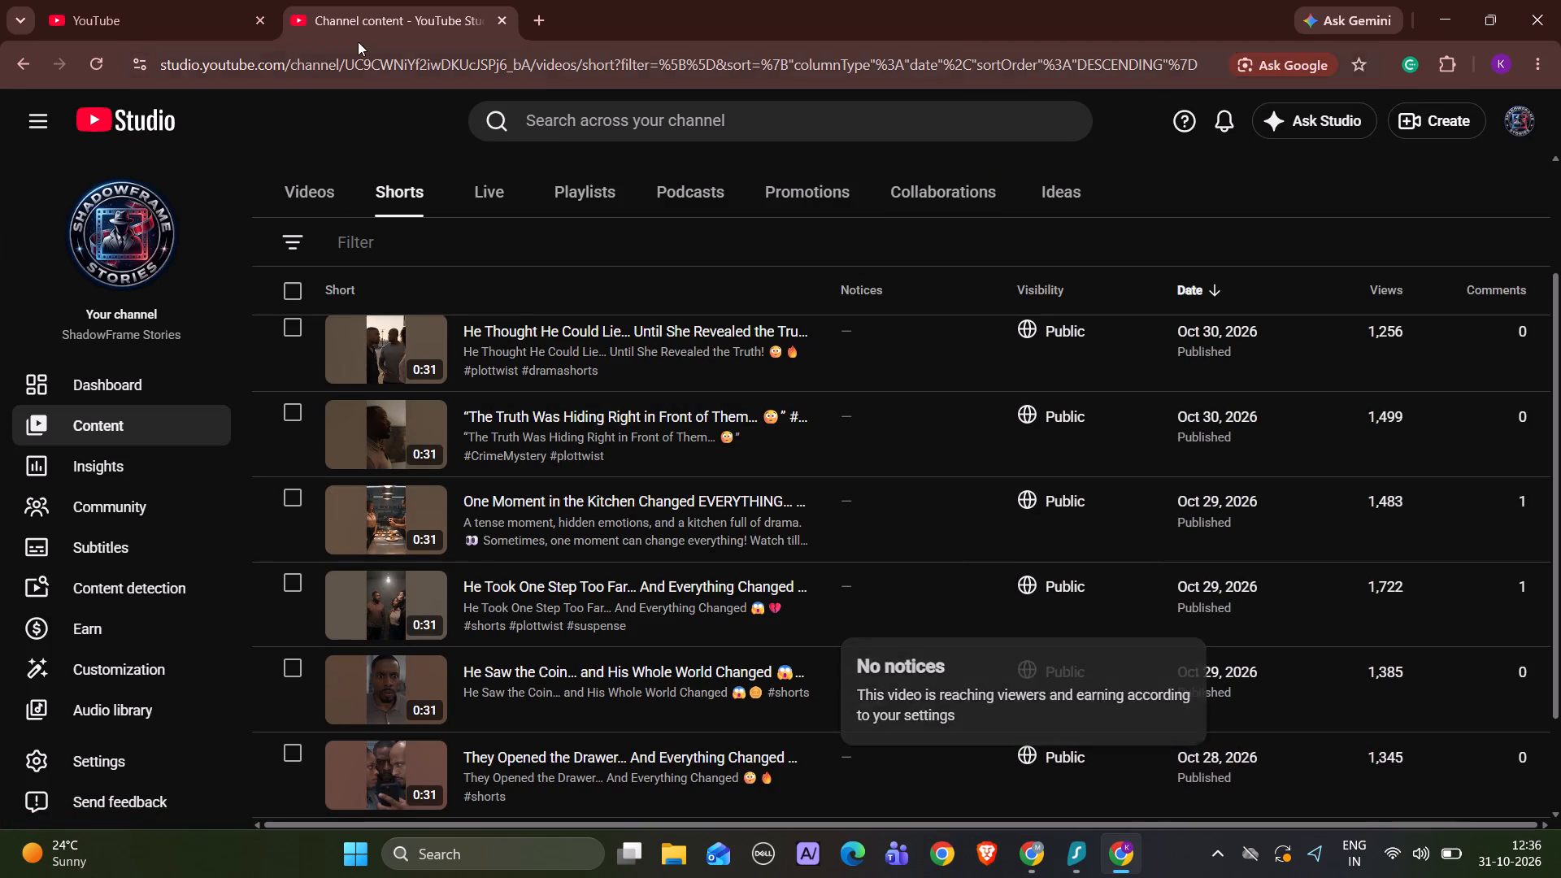
Reload the channel's Shorts list and close the ShadowFrame Stories browser window.
click(94, 60)
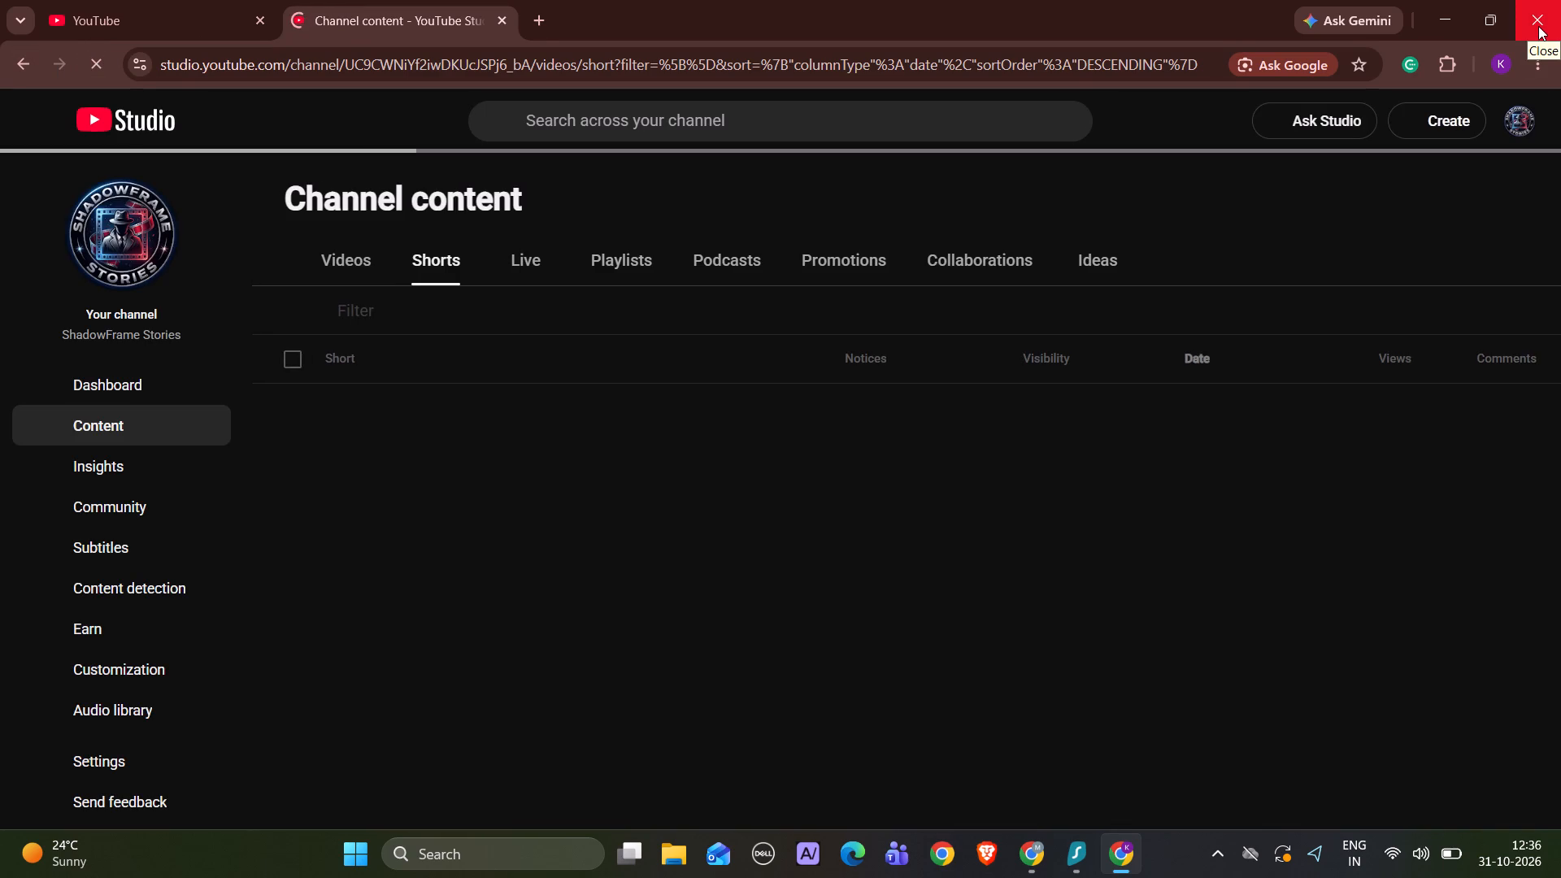
click(1538, 25)
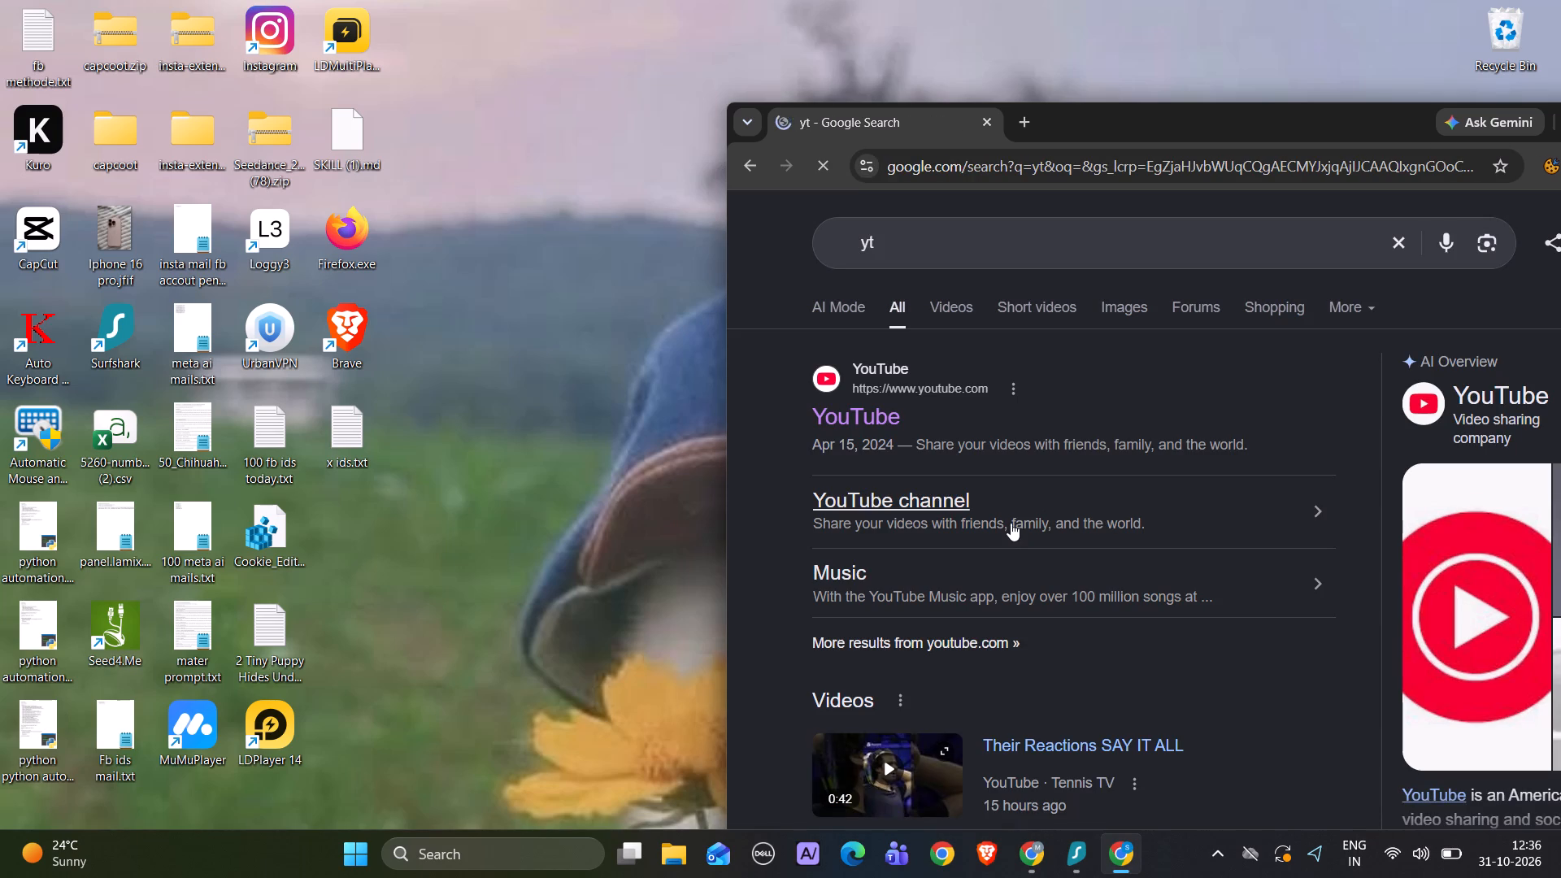
click(846, 406)
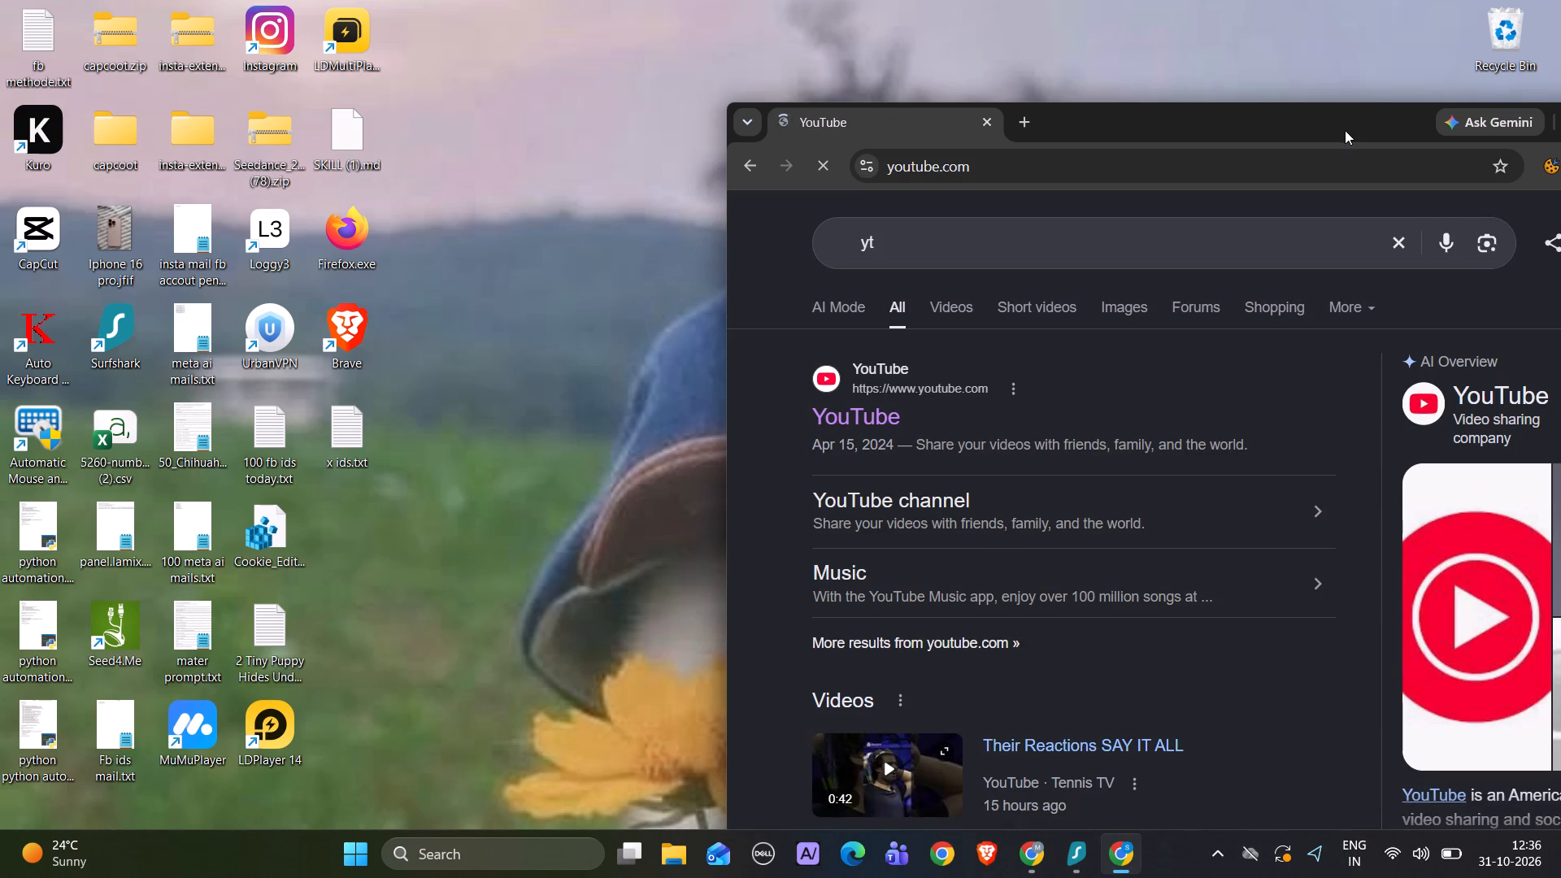
drag(1341, 124, 1214, 81)
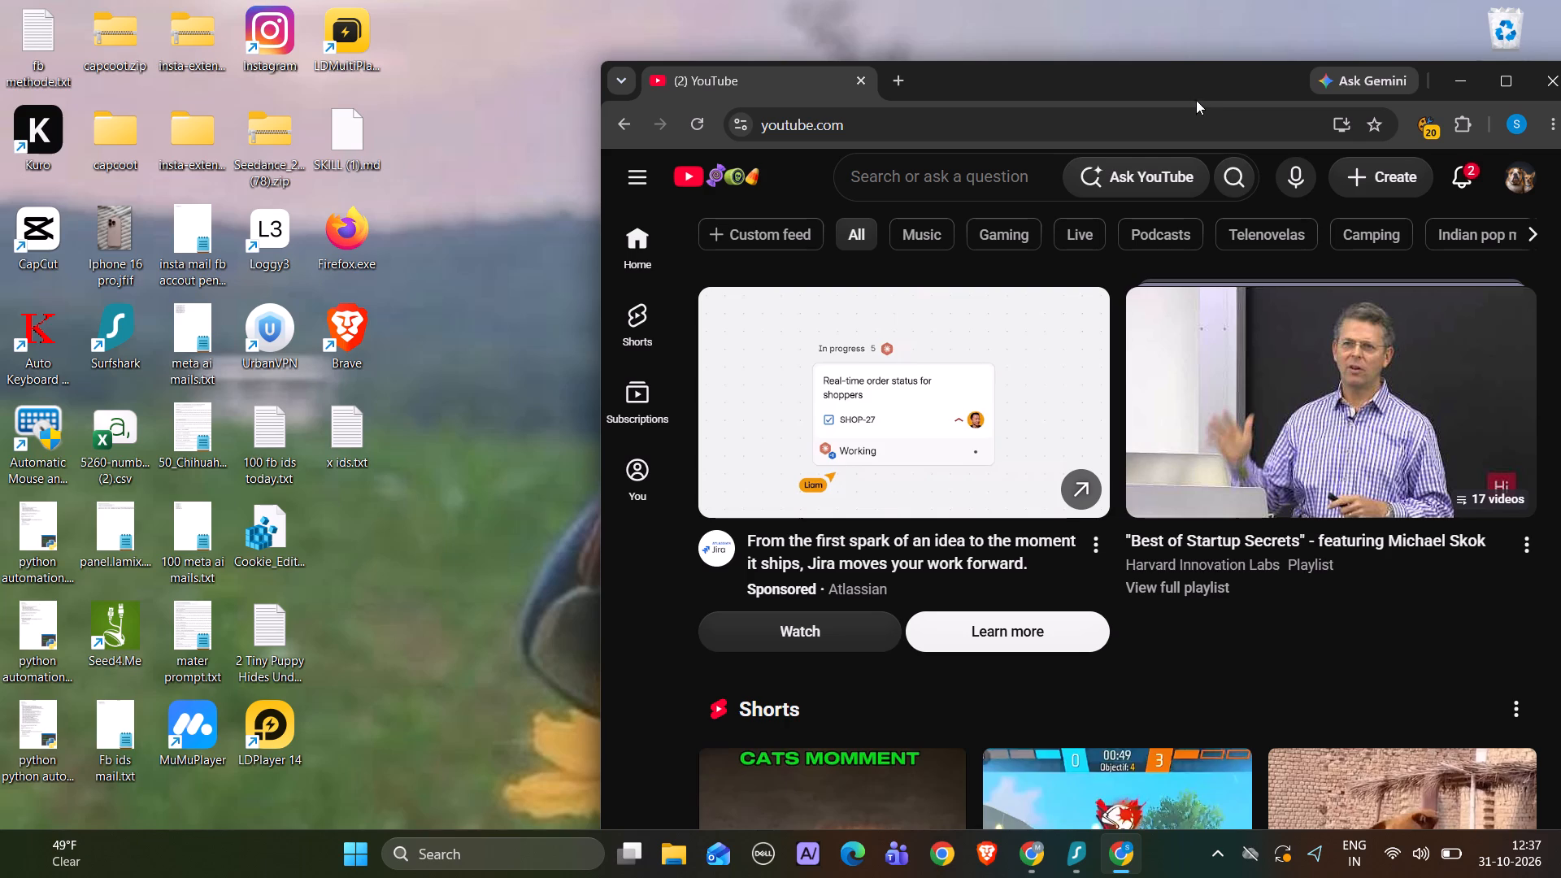
drag(1205, 73, 1088, 32)
Check the YouTube notifications for the Bruno & Peanut channel.
click(1350, 133)
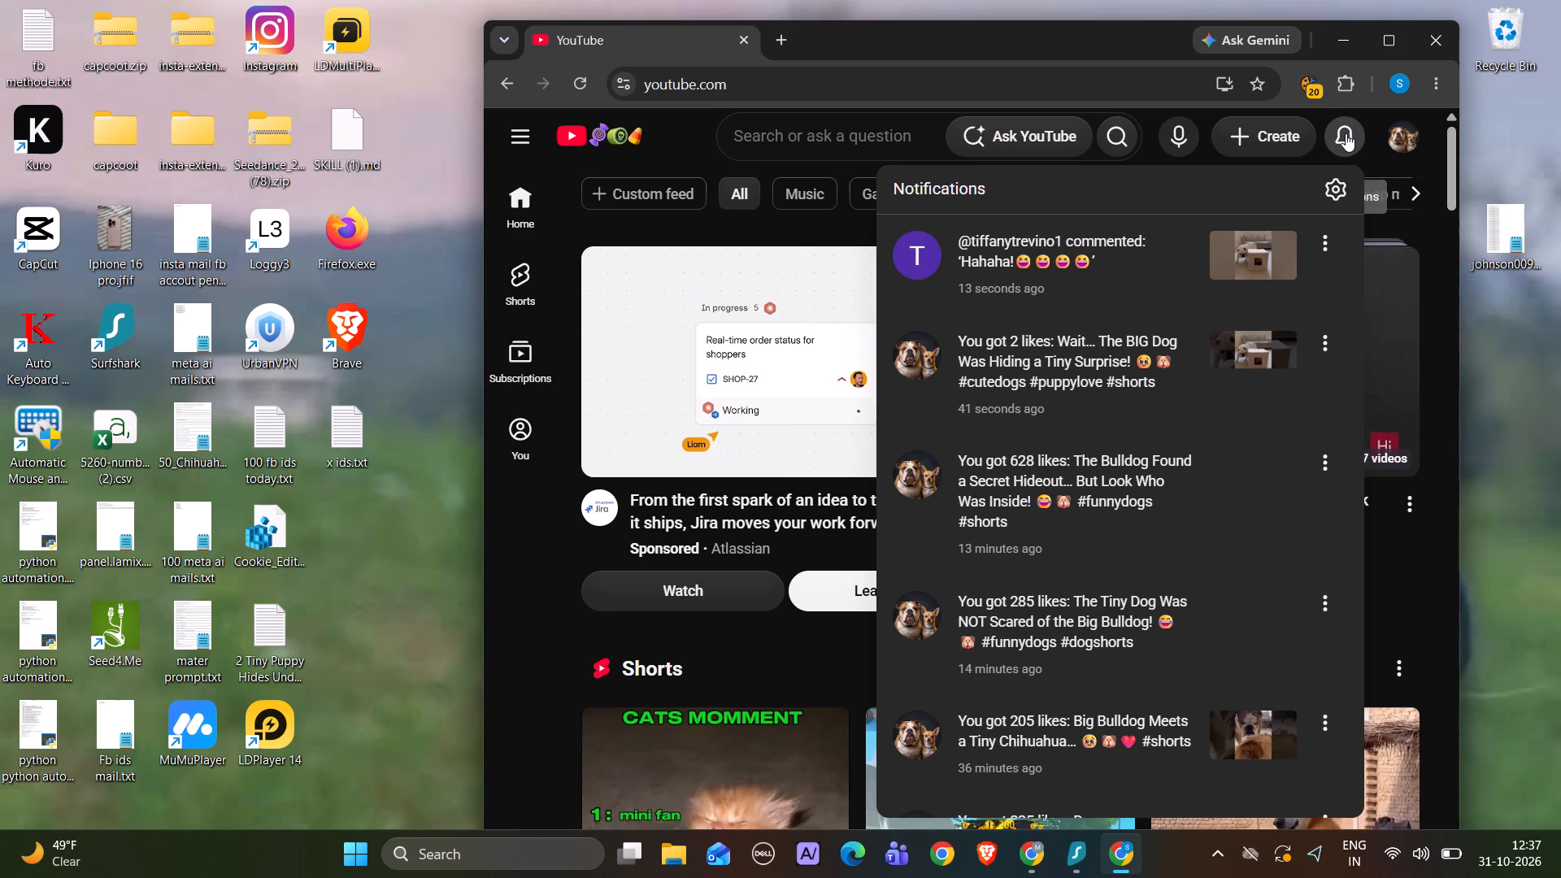
click(1346, 133)
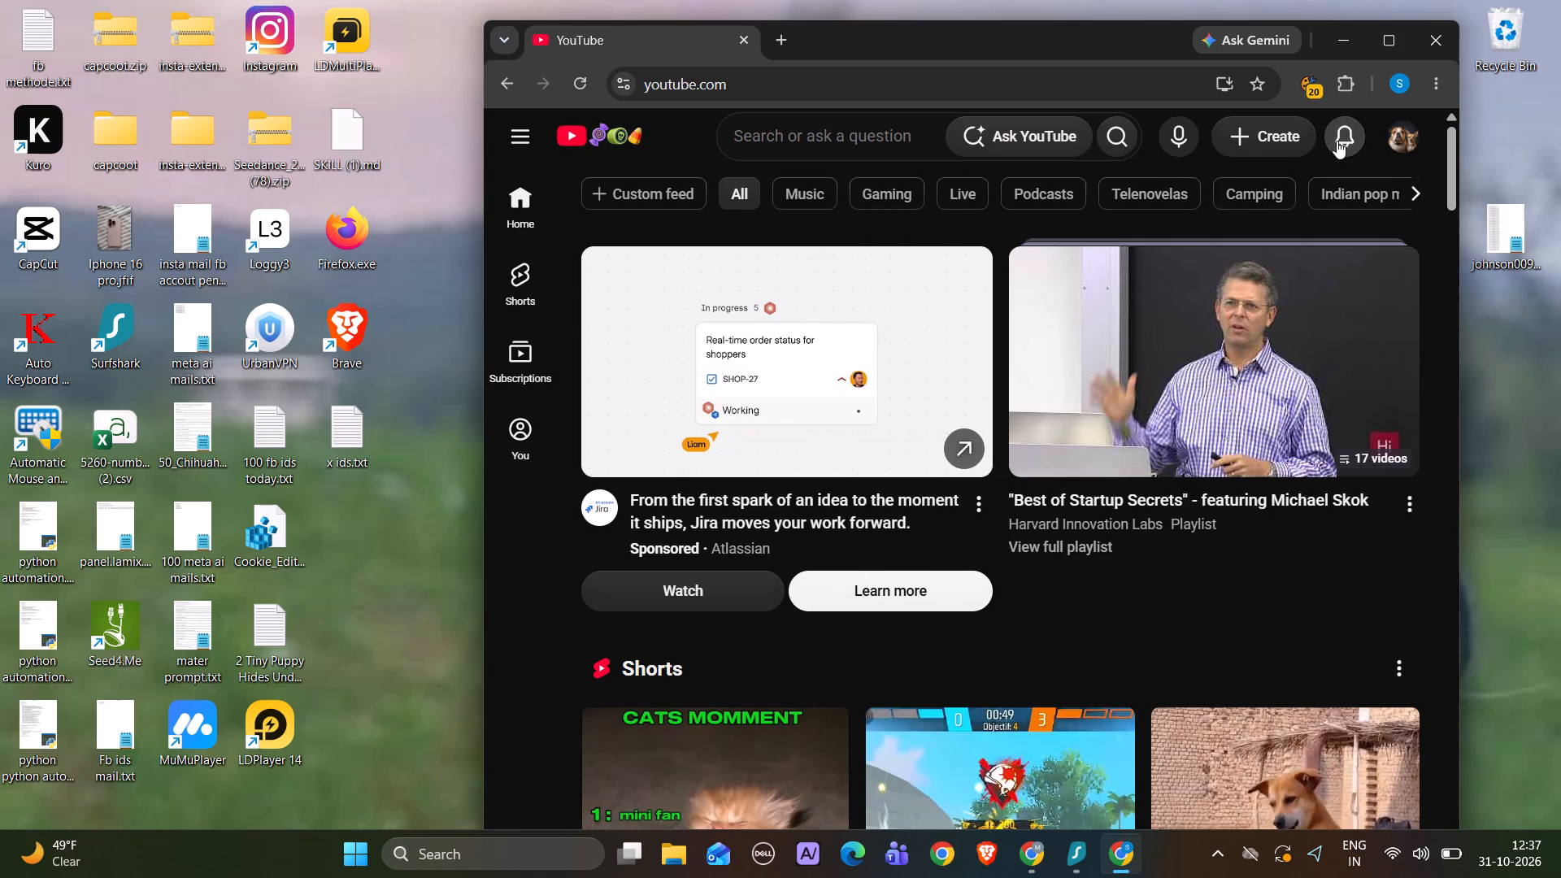
In a maximised window, open the Bruno & Peanut channel's videos in YouTube Studio and view its channel analytics.
click(1398, 29)
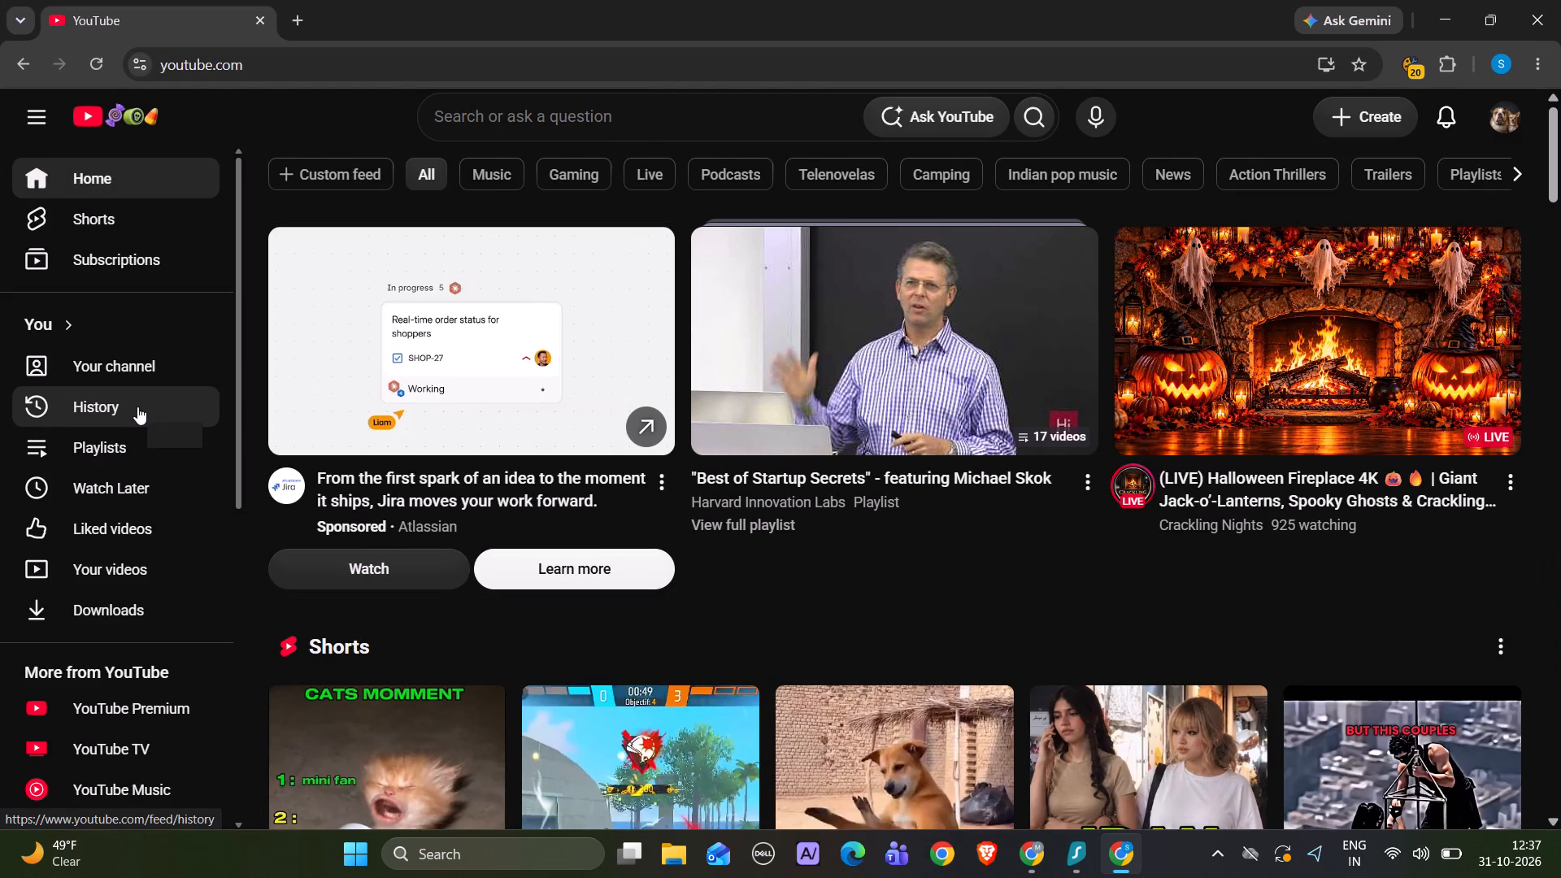
click(116, 578)
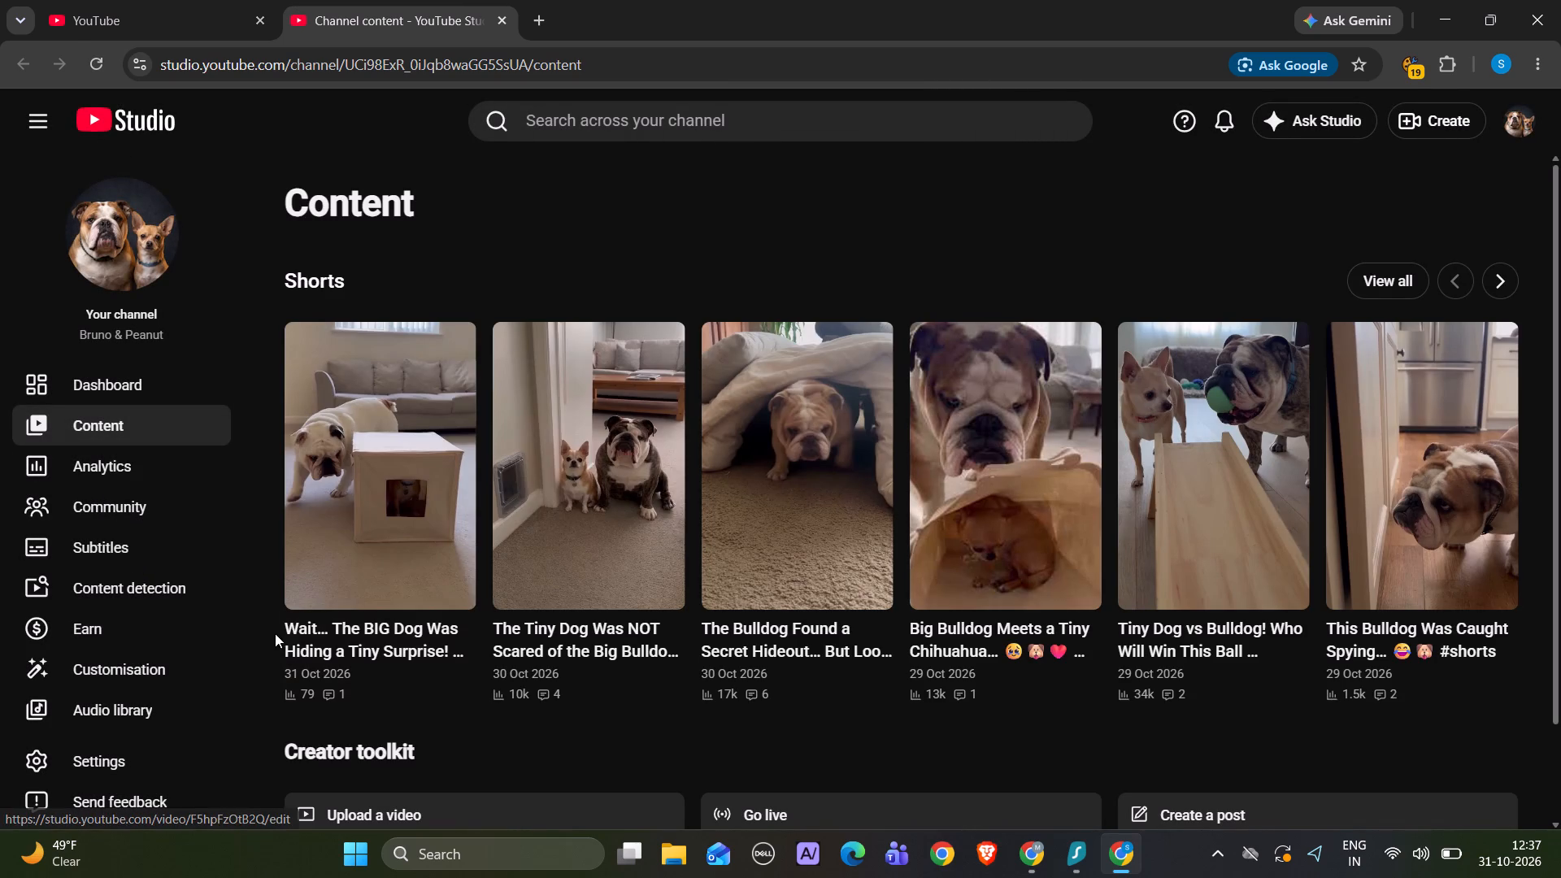
click(117, 470)
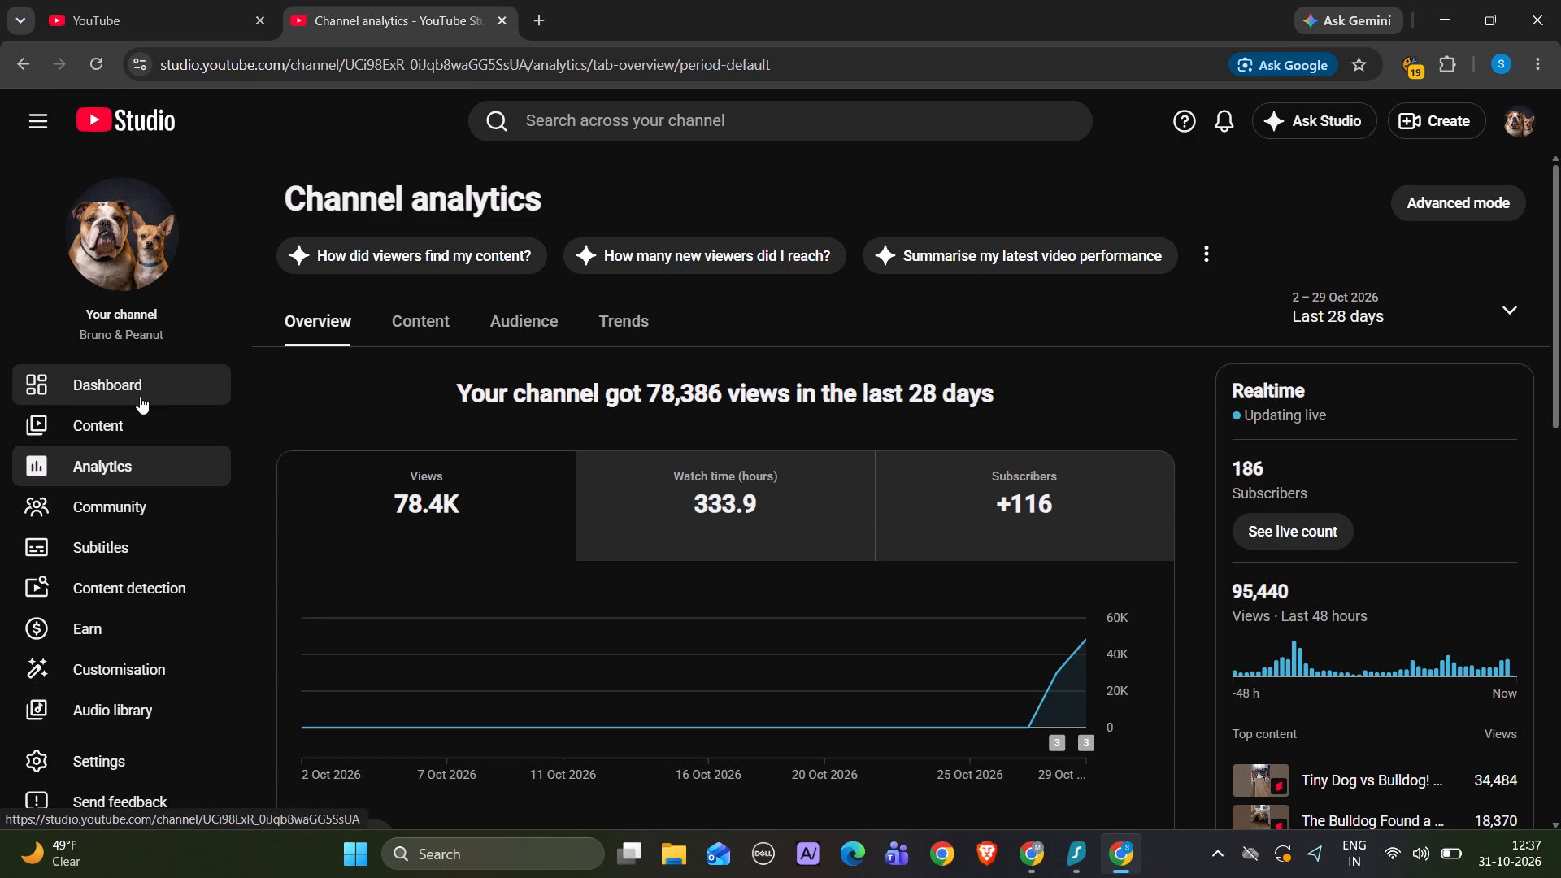
View the analytics of the newest Short, "Wait... The BIG Dog Was Hiding a Tiny Surprise!", and close the browser window.
click(144, 417)
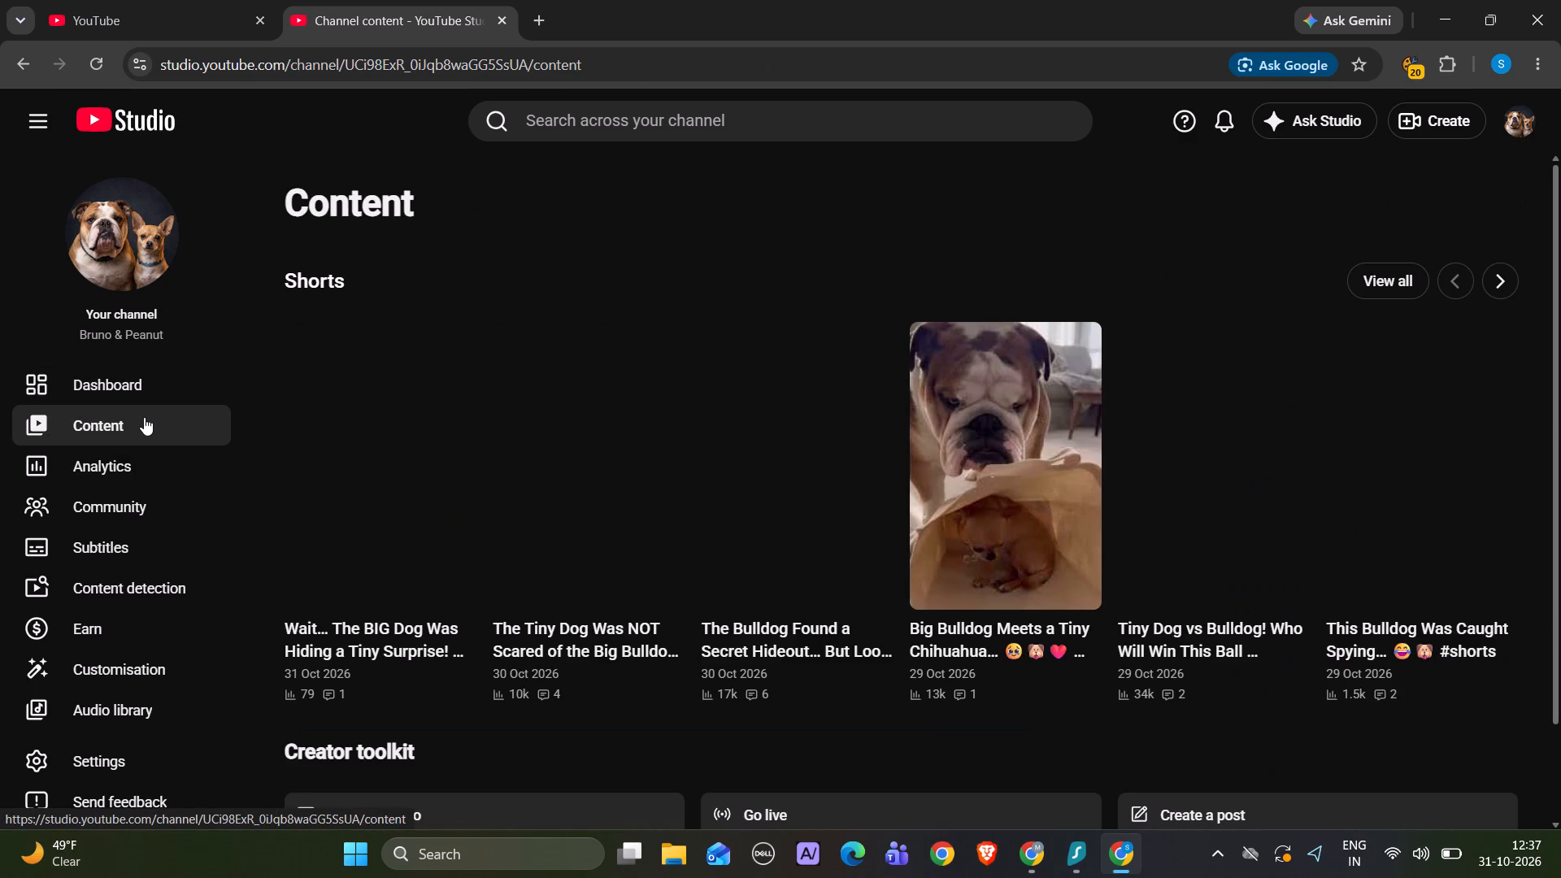
click(451, 428)
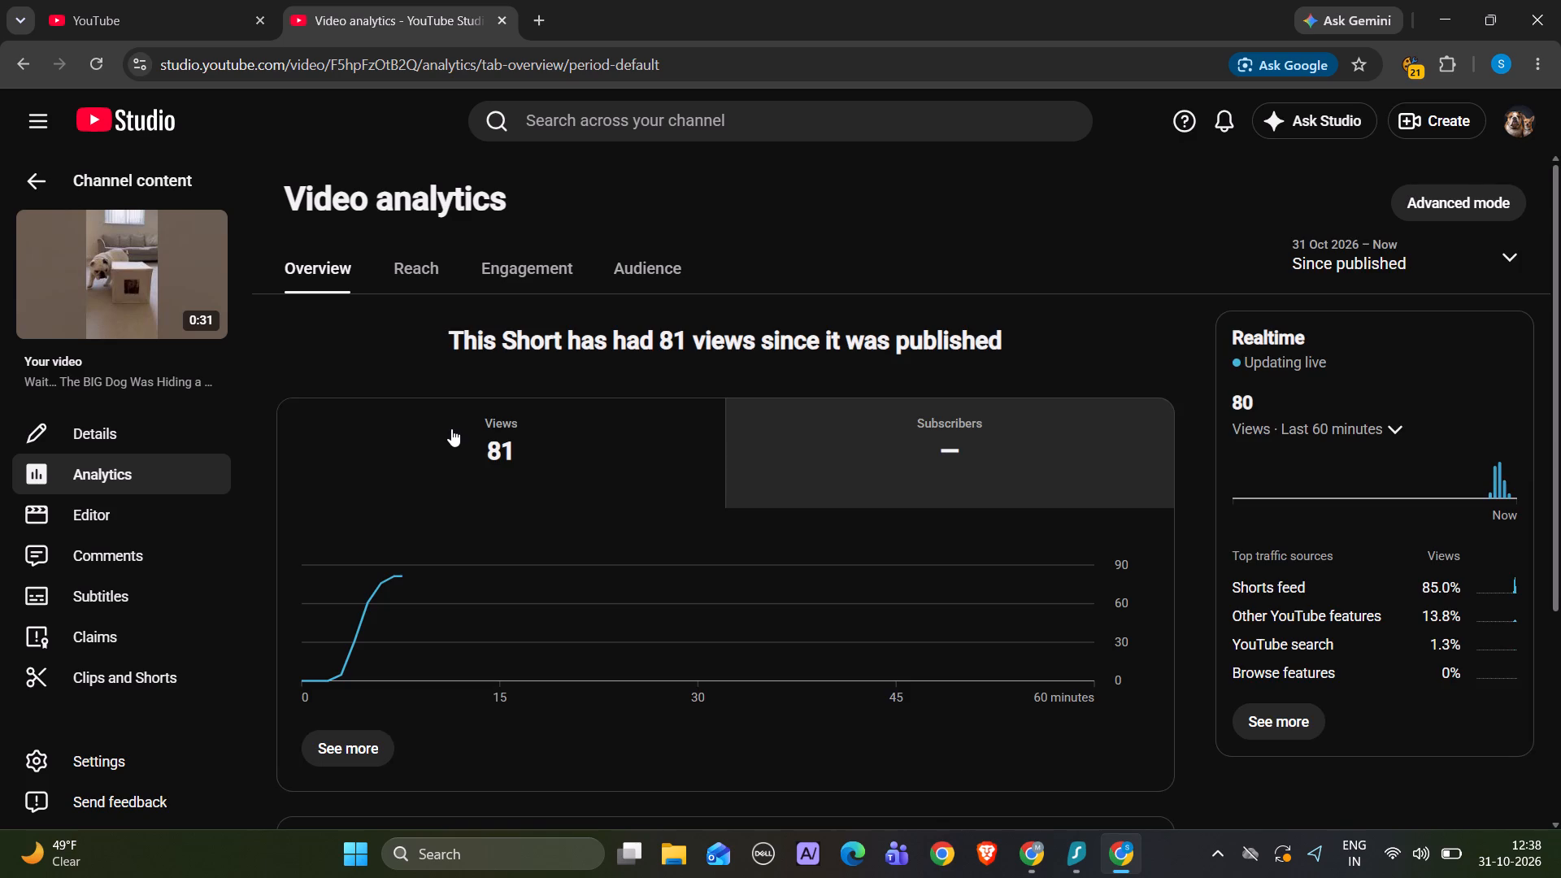
click(1541, 18)
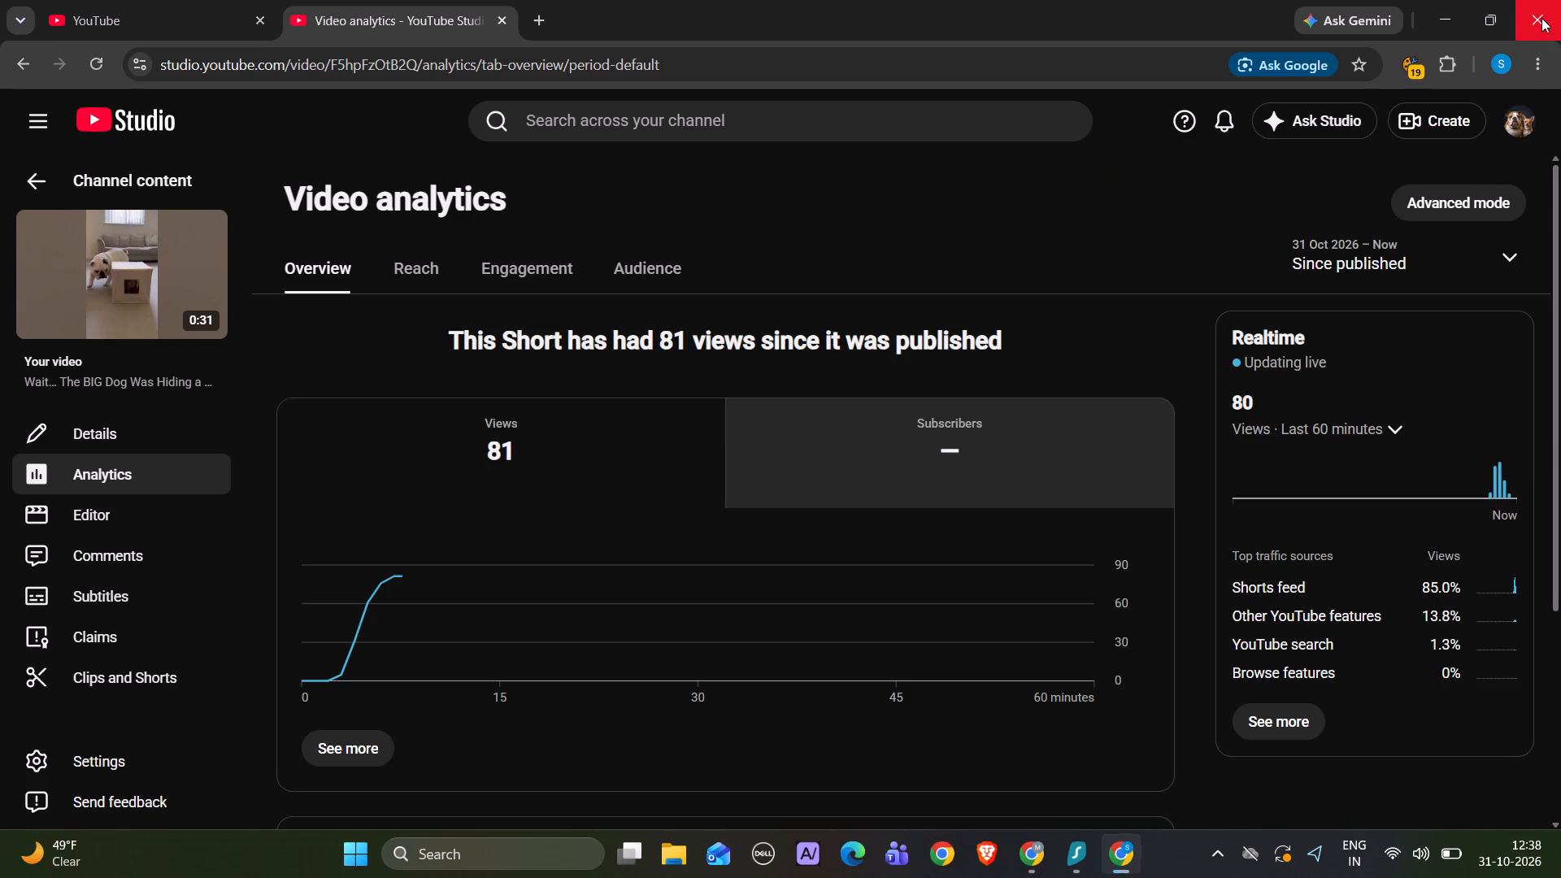